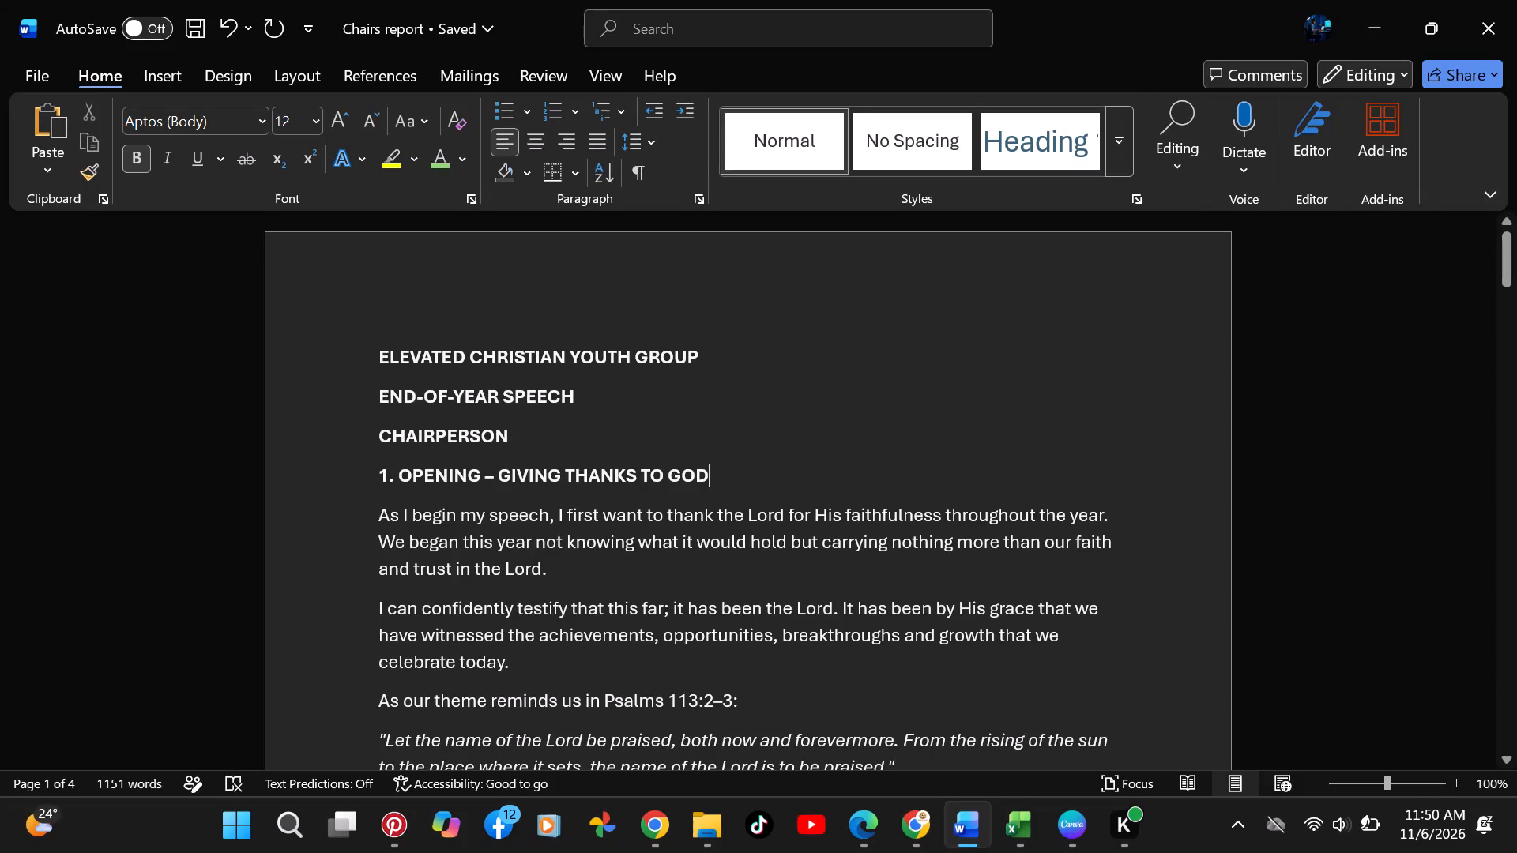
# Switch to the Canva certificate of appreciation and open the recipient's name above the chairperson label for text editing.
pyautogui.click(1065, 837)
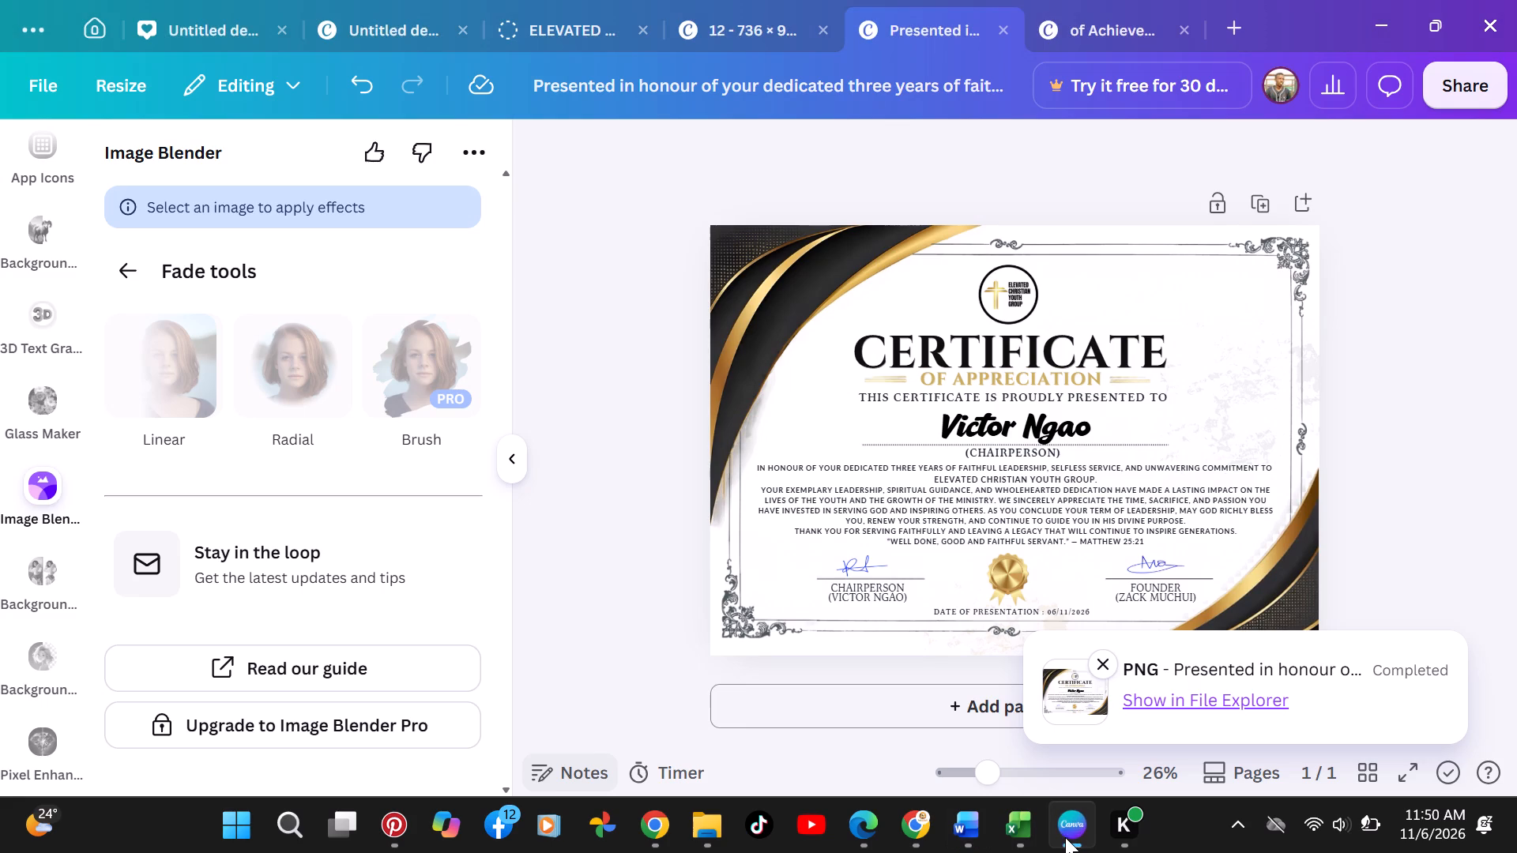
pyautogui.click(1060, 422)
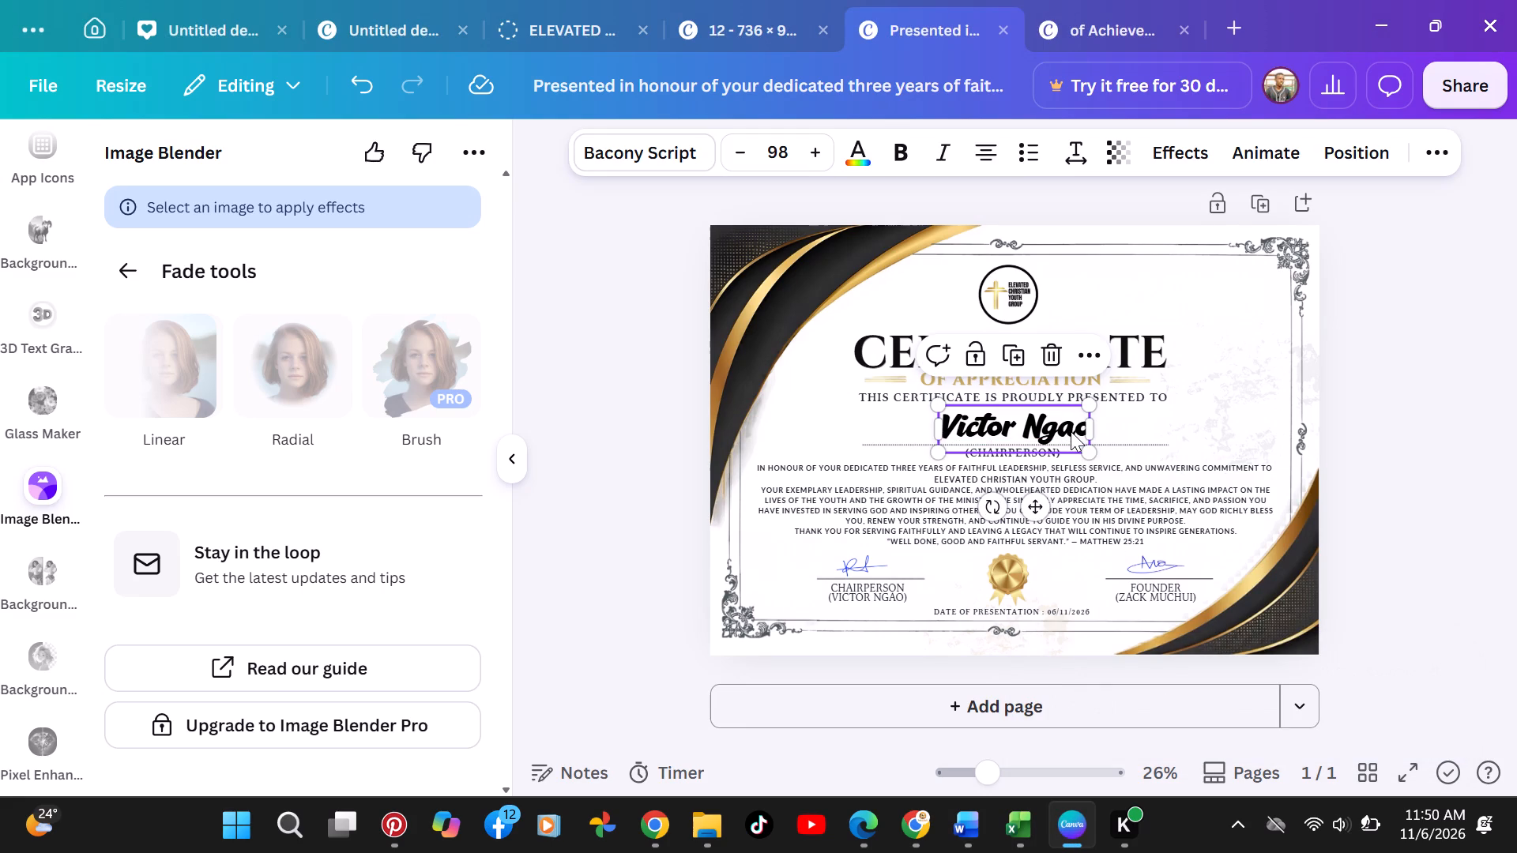
pyautogui.click(1071, 431)
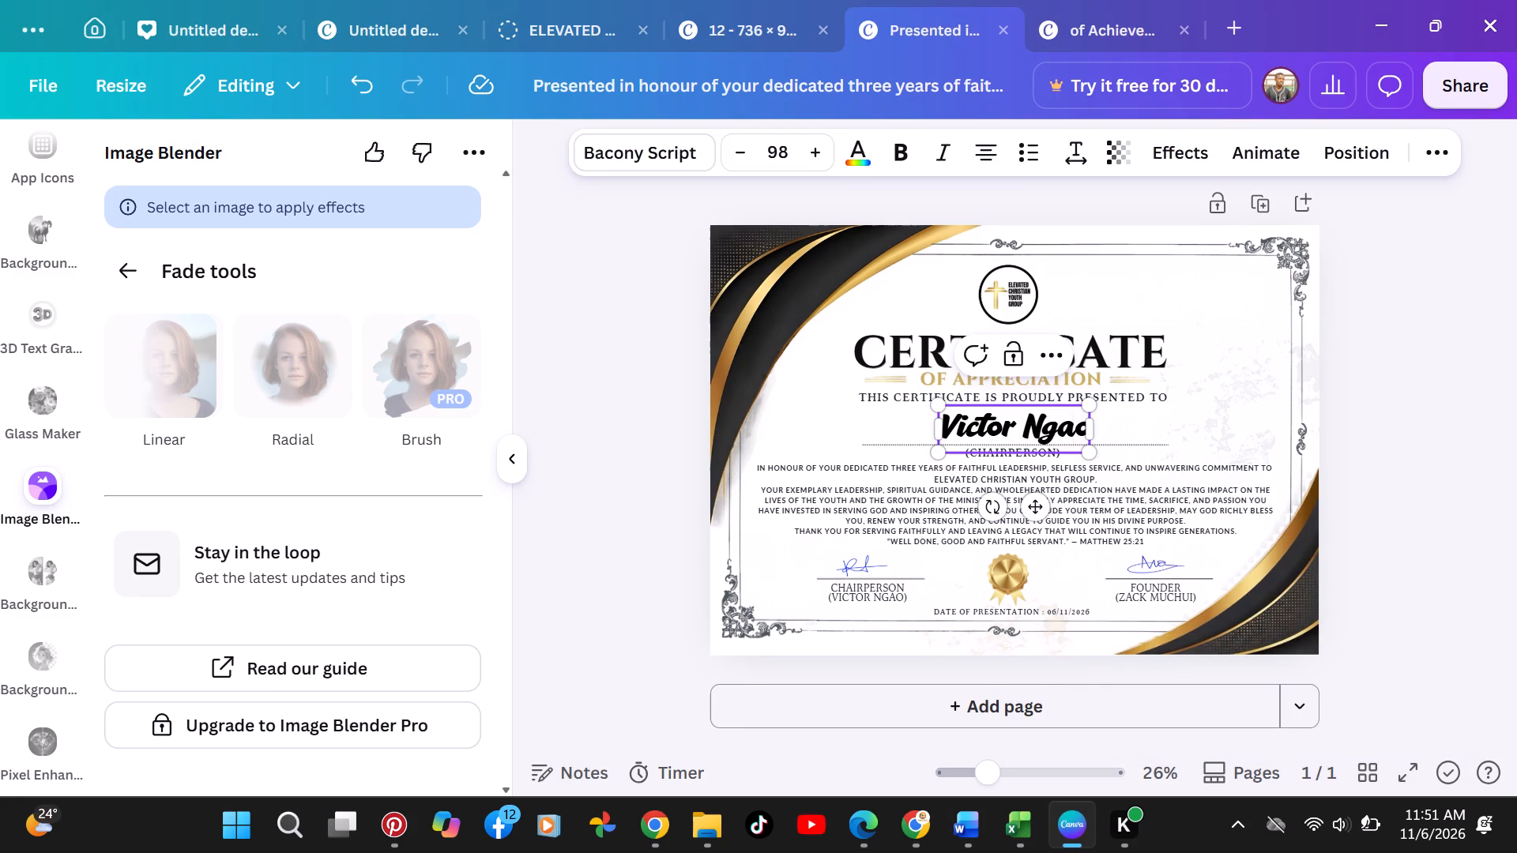
pyautogui.moveTo(946, 422); pyautogui.dragTo(955, 423)
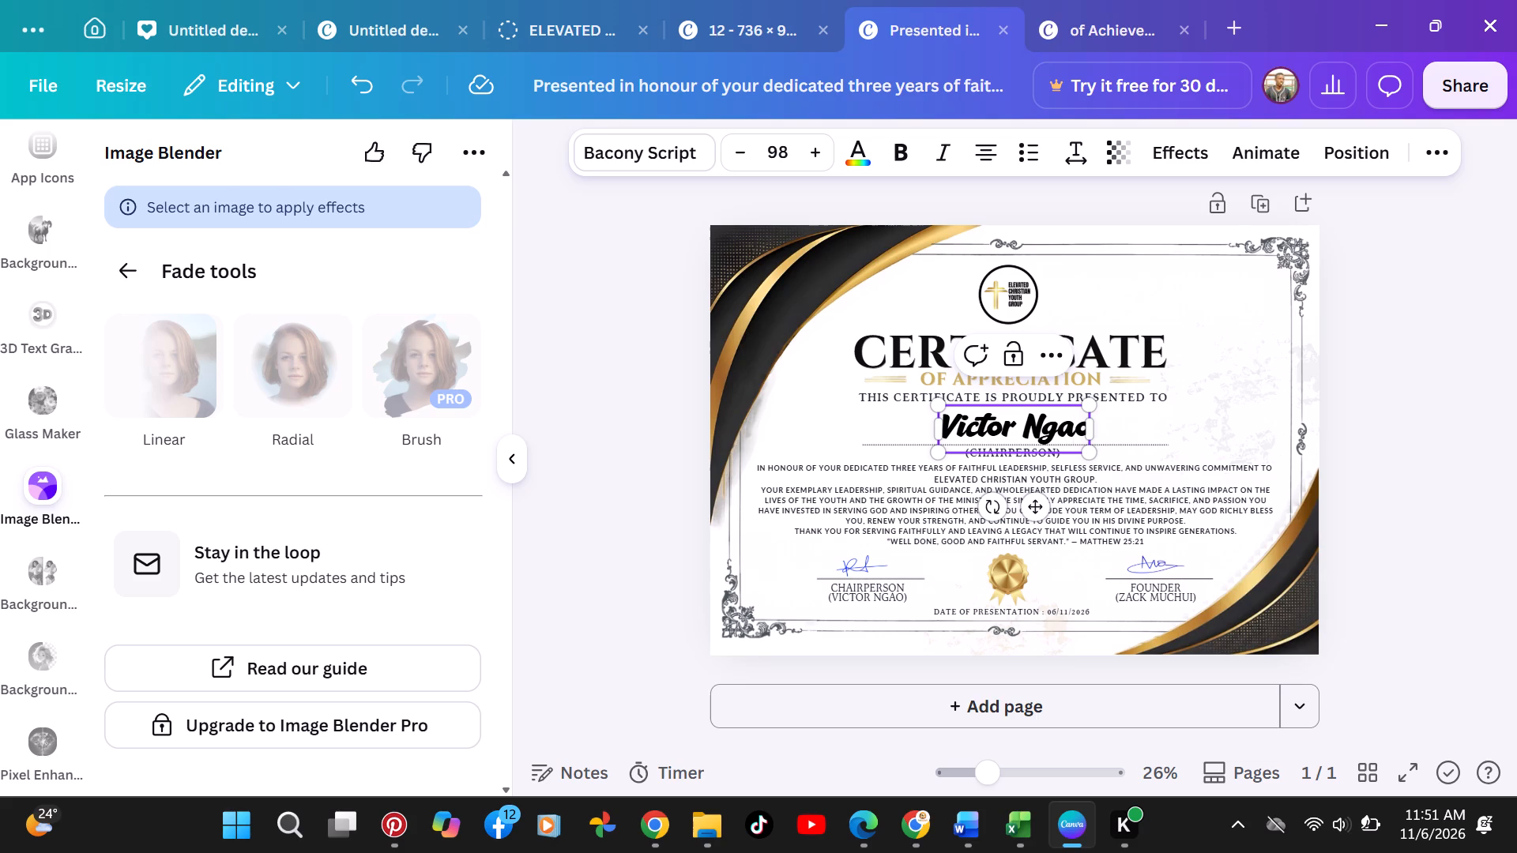
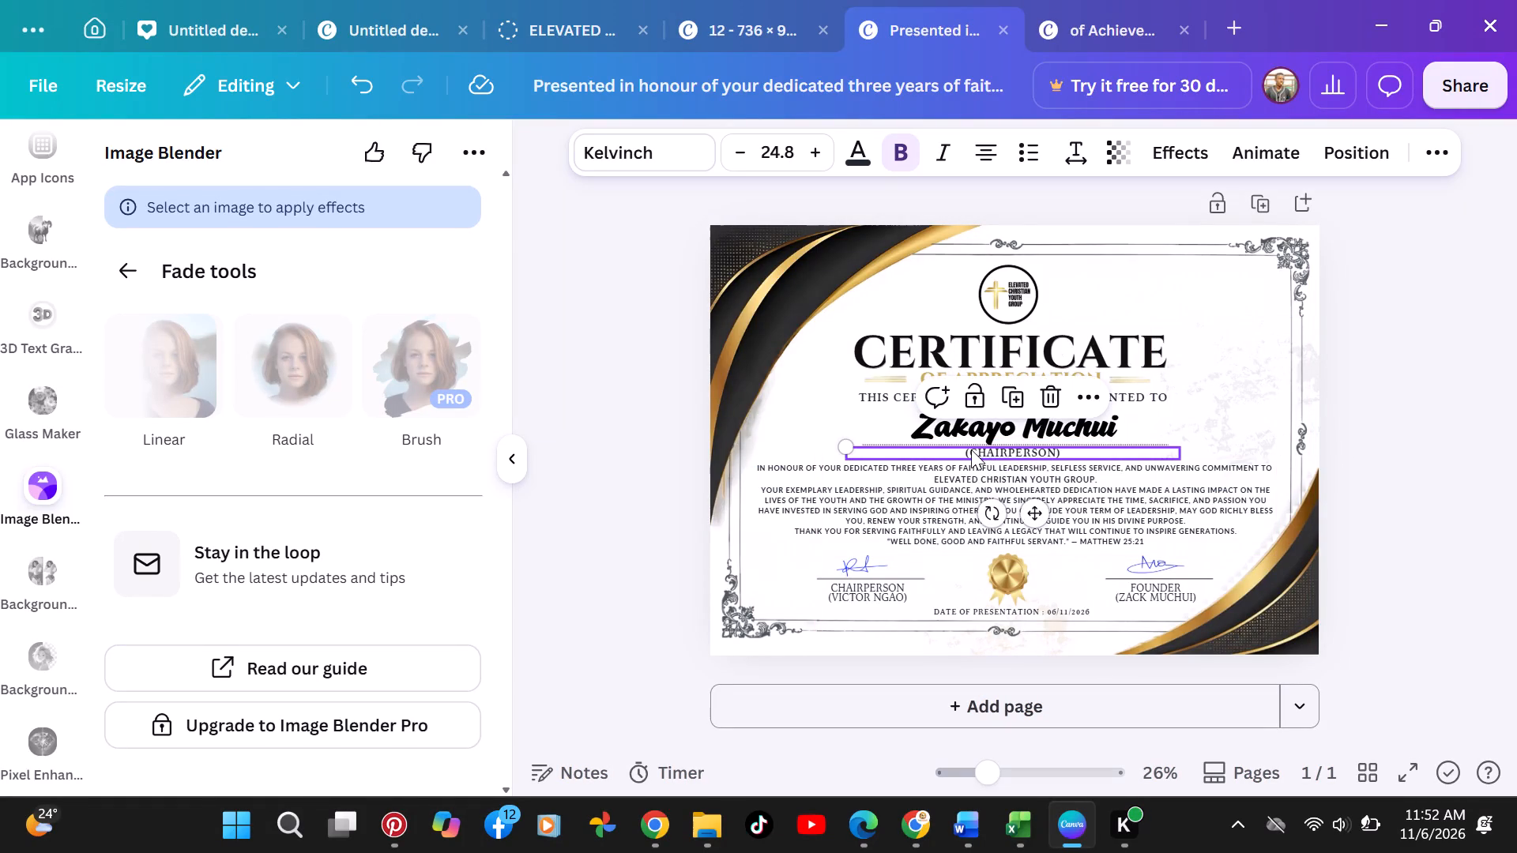
# Change the role in parentheses beneath the recipient's name from chairperson to EXECUTIVE.
pyautogui.click(971, 449)
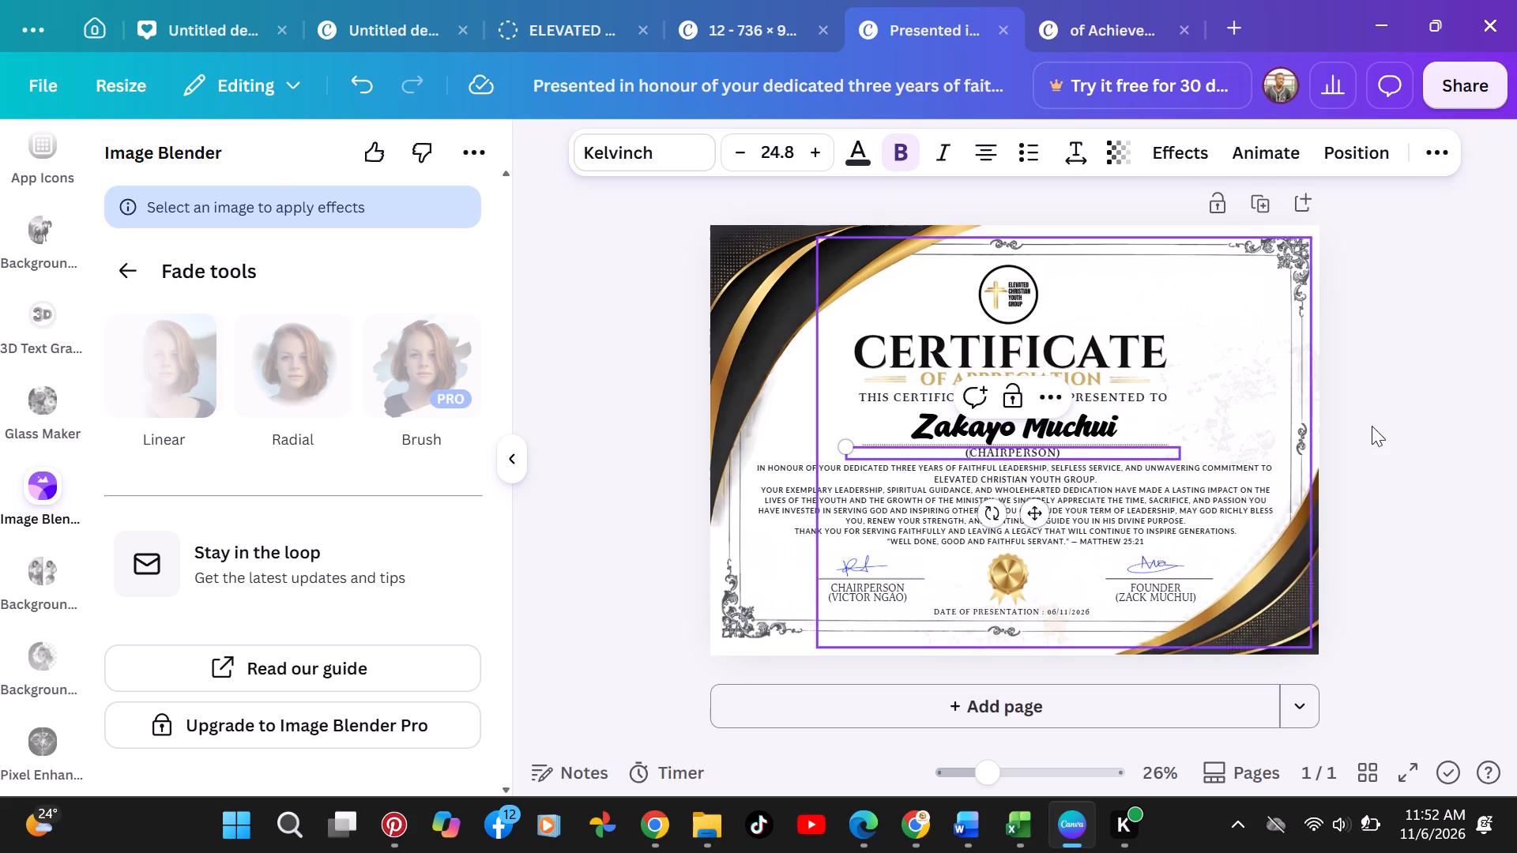
pyautogui.click(1404, 451)
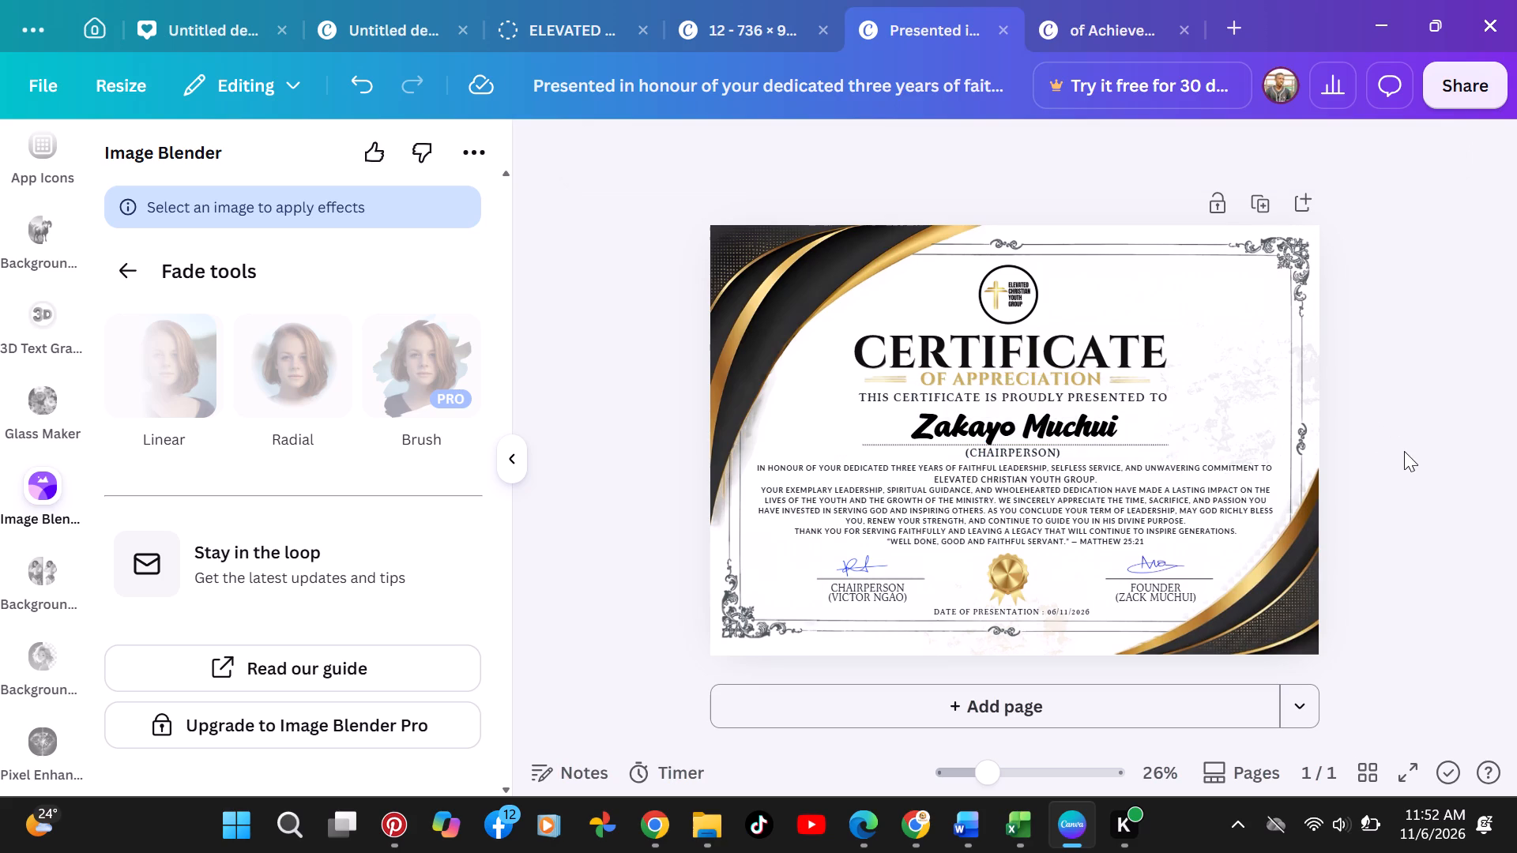
pyautogui.click(1037, 449)
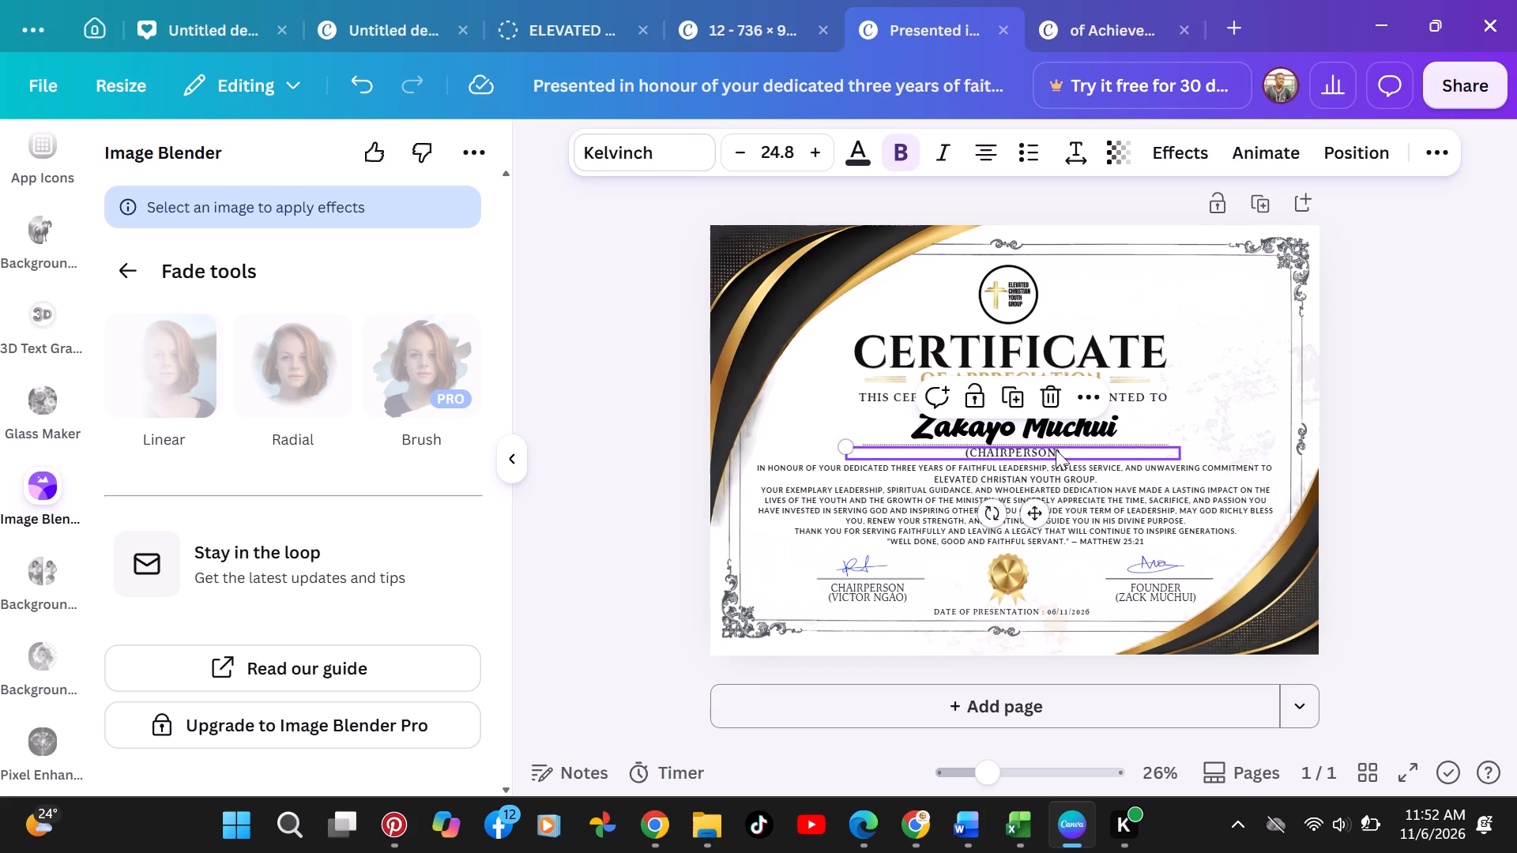
pyautogui.click(1056, 449)
pyautogui.moveTo(1056, 449); pyautogui.dragTo(977, 452)
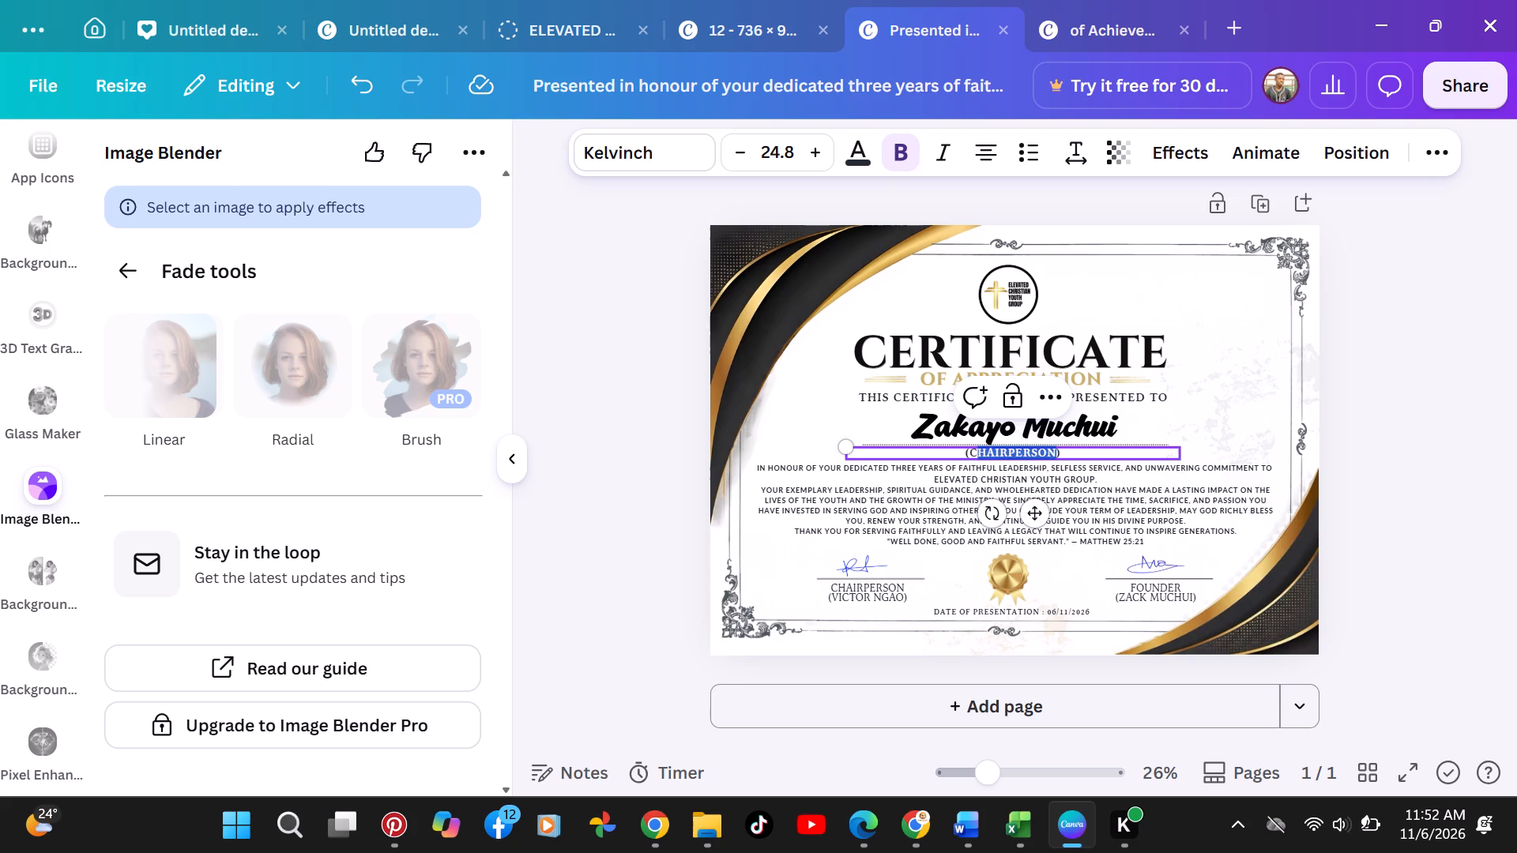
pyautogui.moveTo(977, 452); pyautogui.dragTo(973, 452)
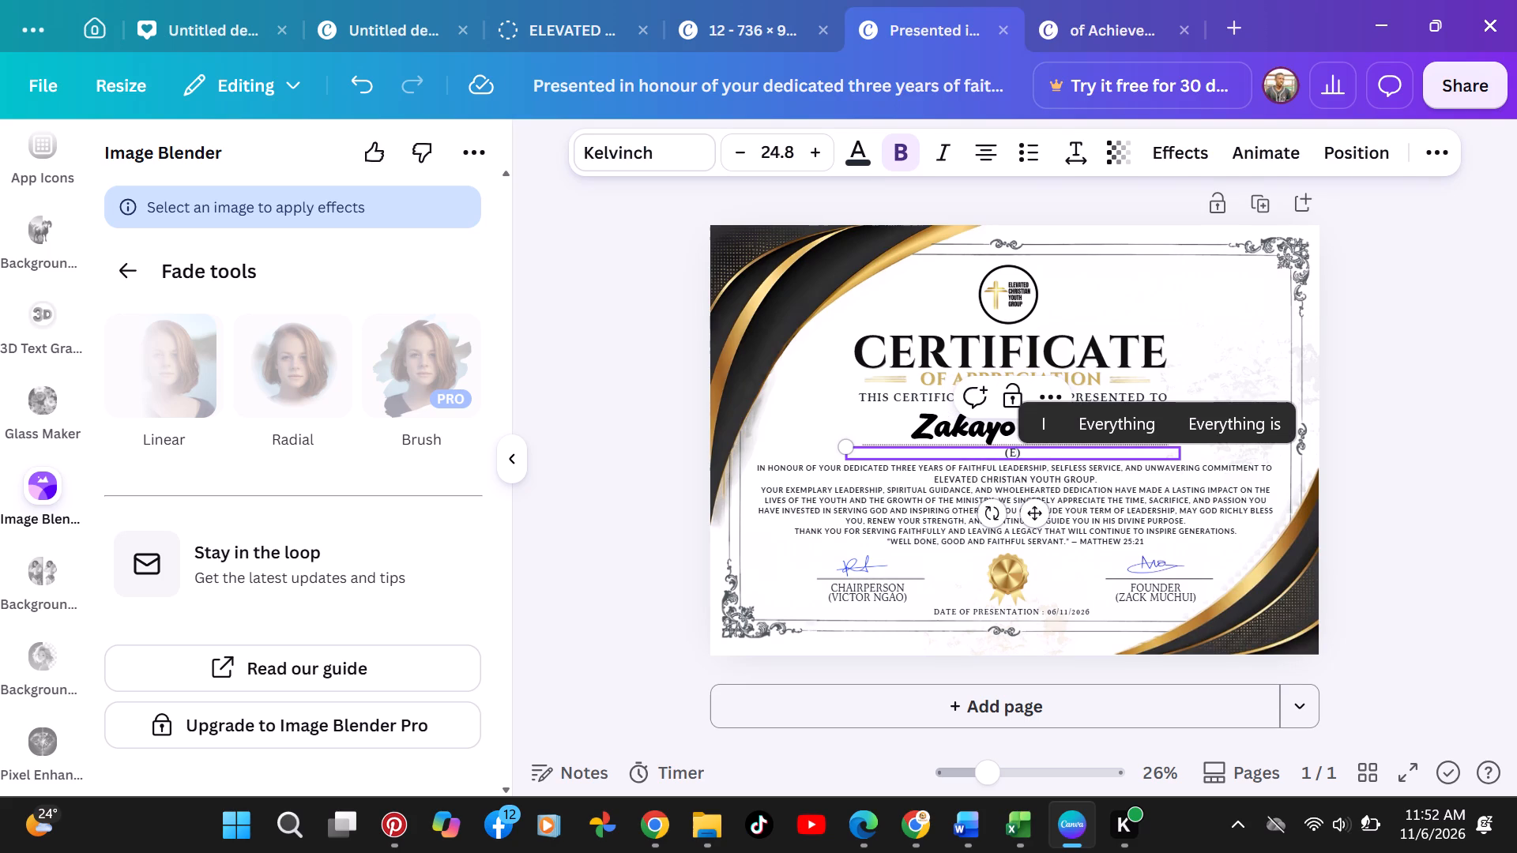
pyautogui.write('xe')
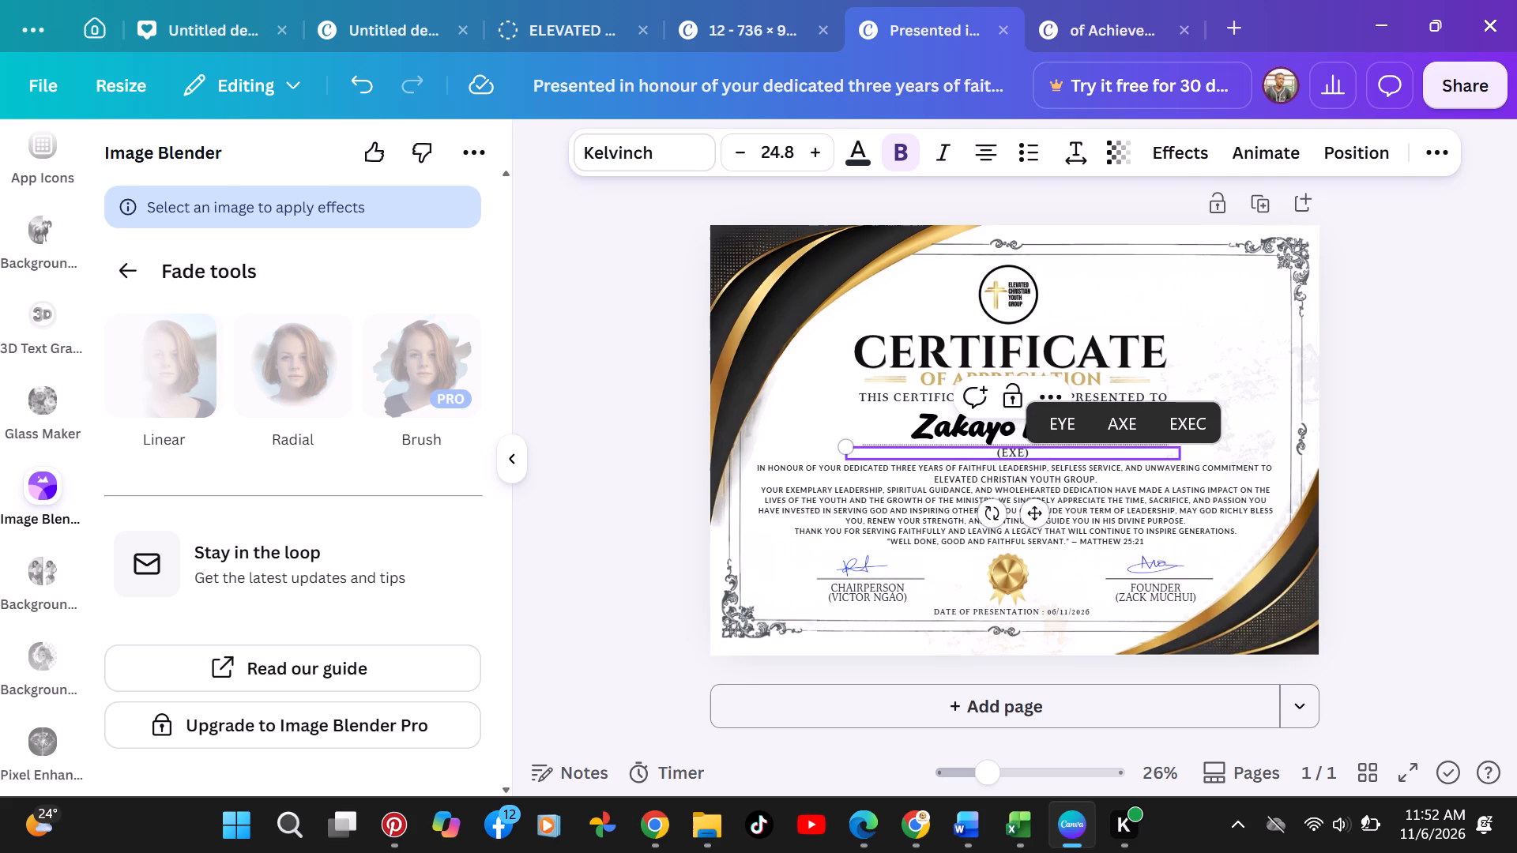
pyautogui.write('cuti')
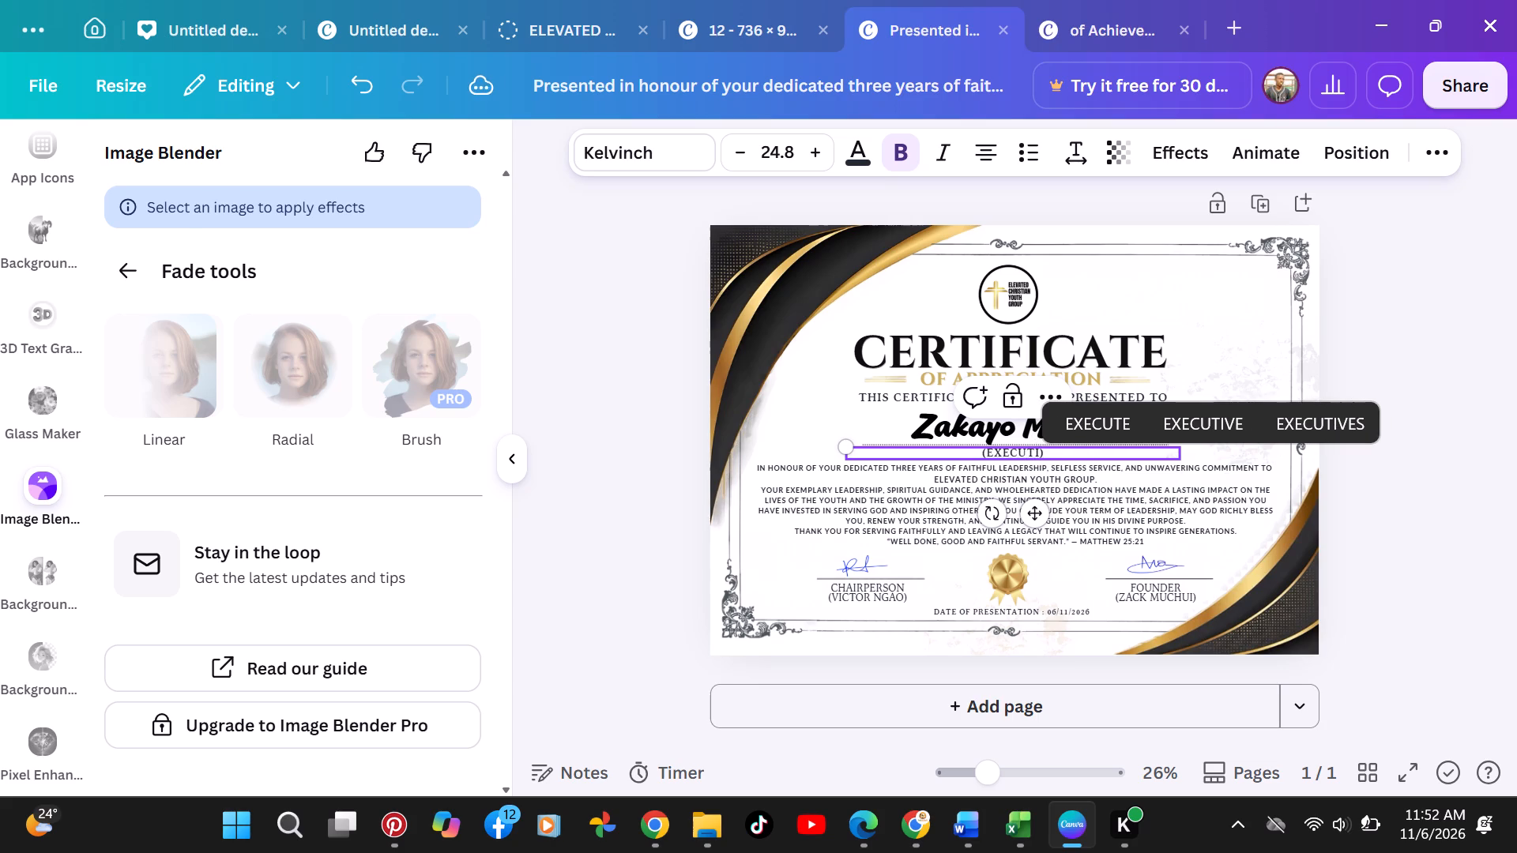
pyautogui.write('ve')
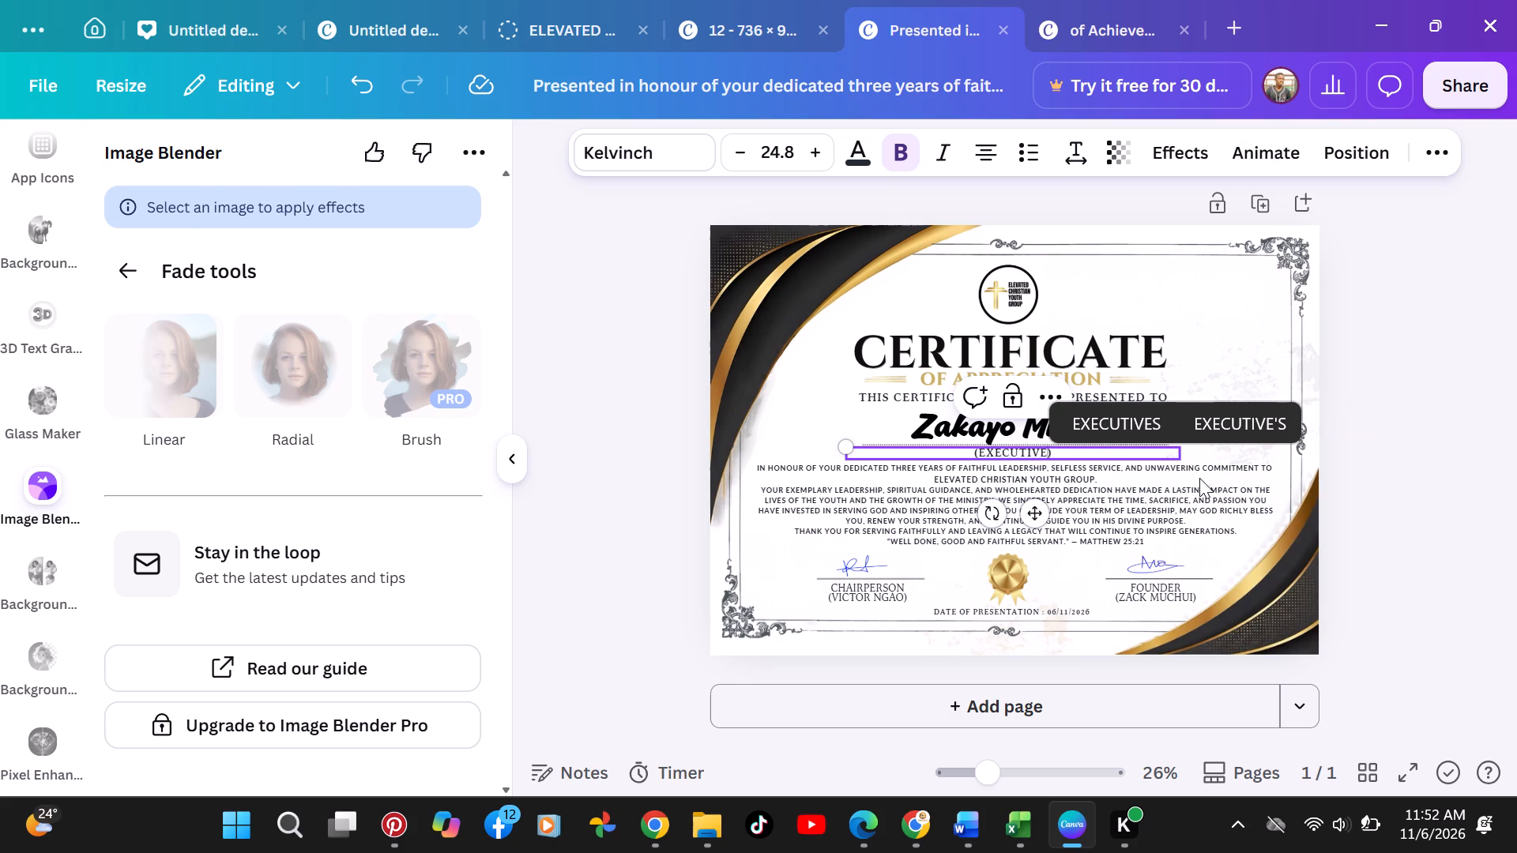
pyautogui.click(1389, 520)
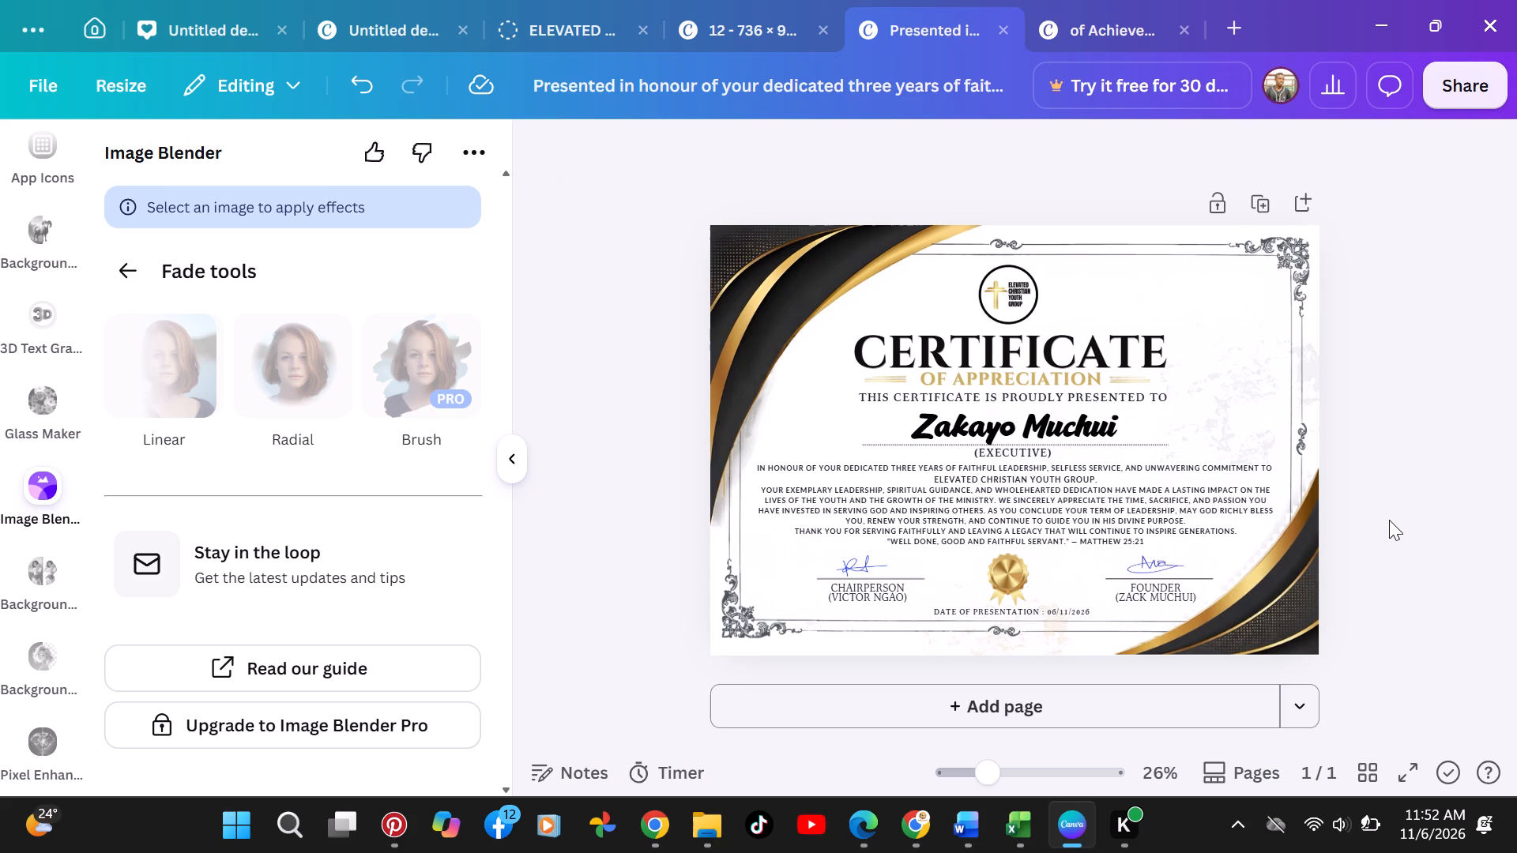
# Download the certificate as a PNG and save it in the Downloads folder under the recipient's name.
pyautogui.click(1457, 73)
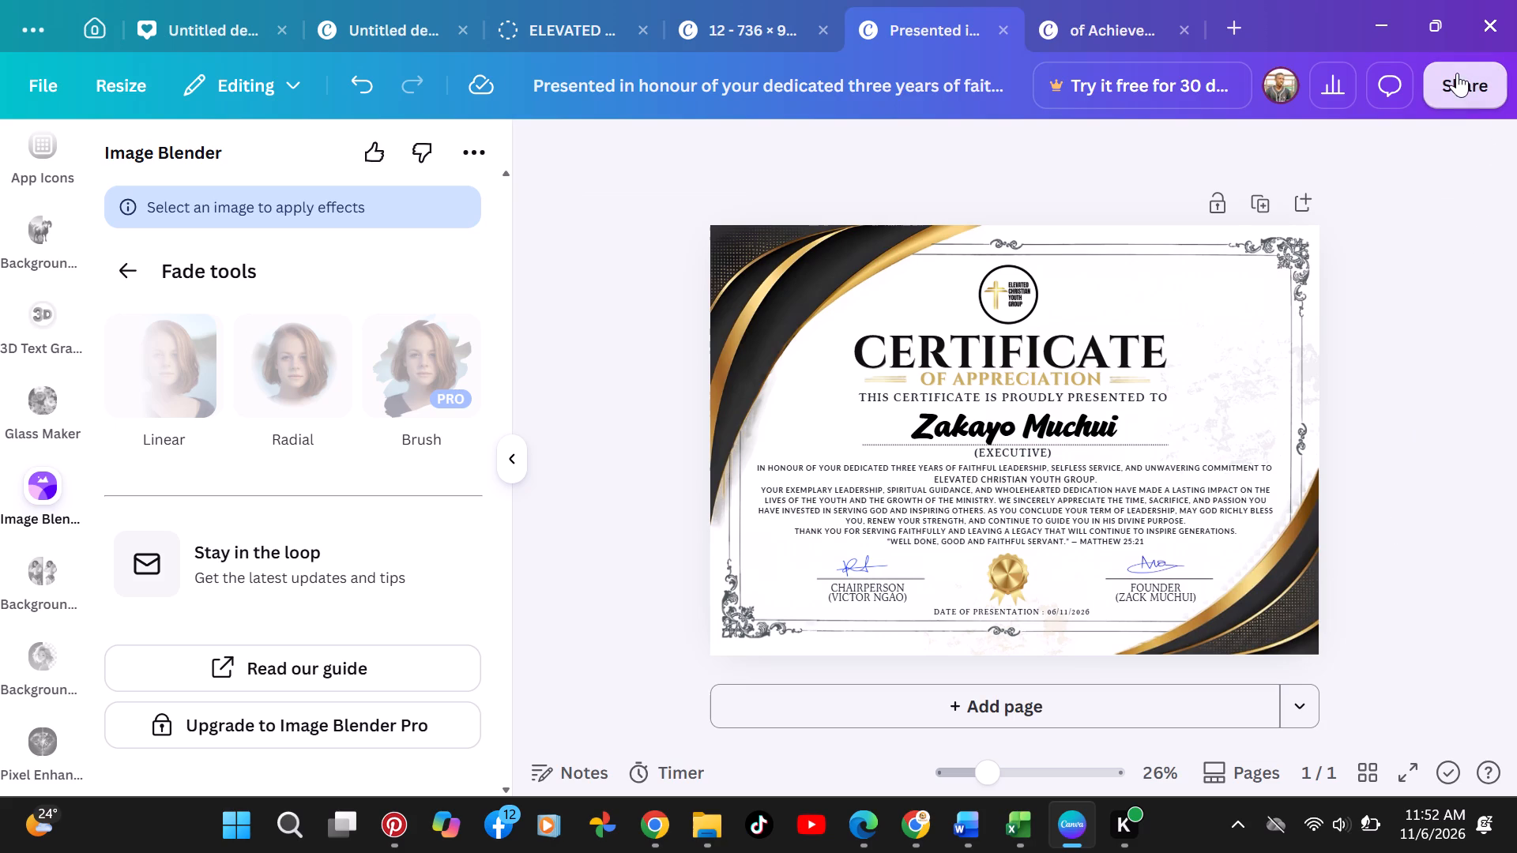
pyautogui.click(1078, 648)
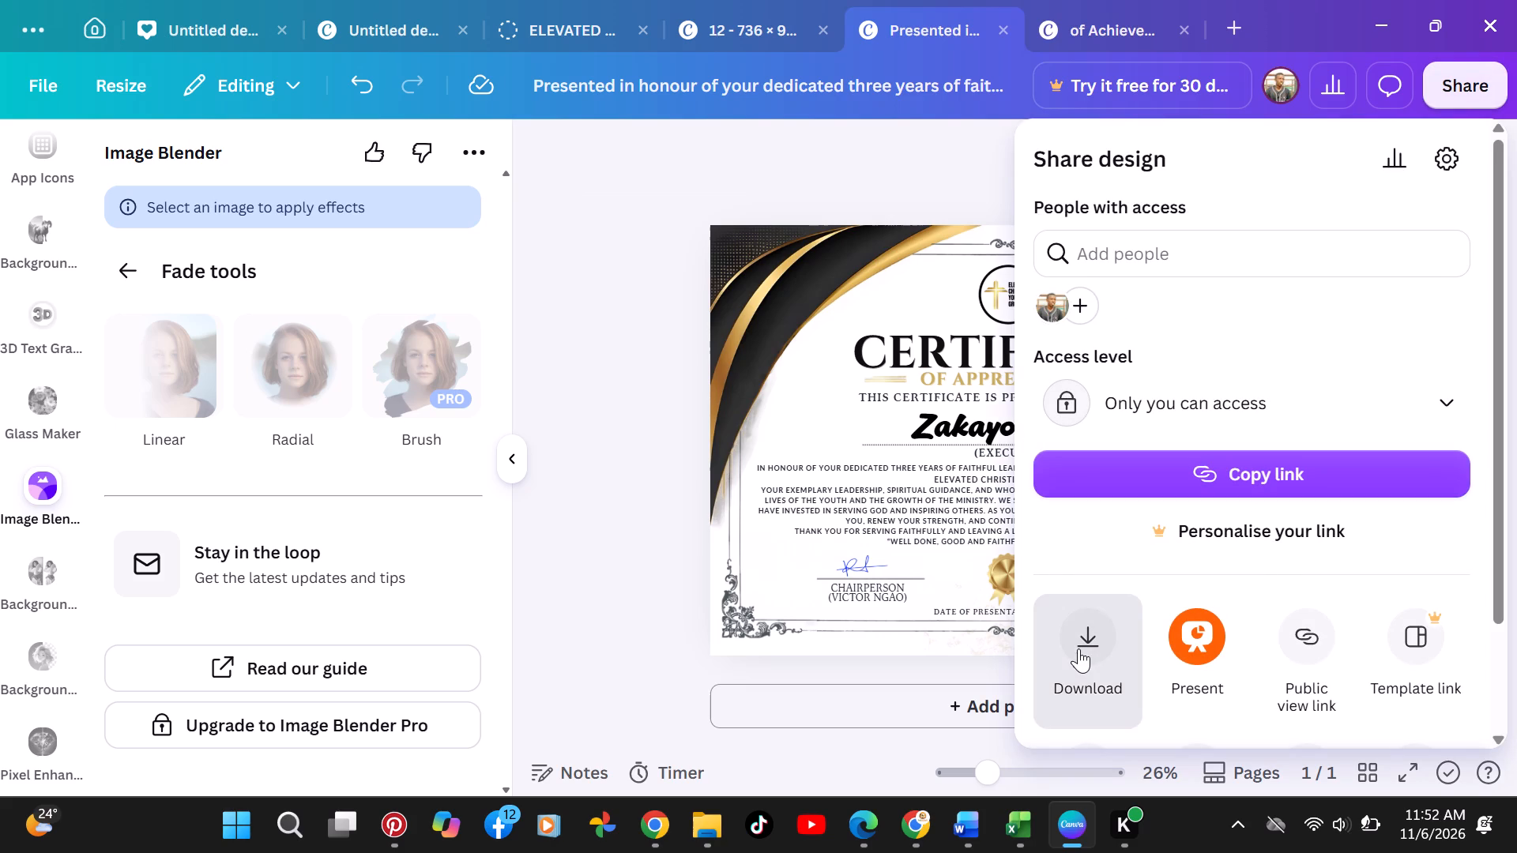
pyautogui.click(1137, 619)
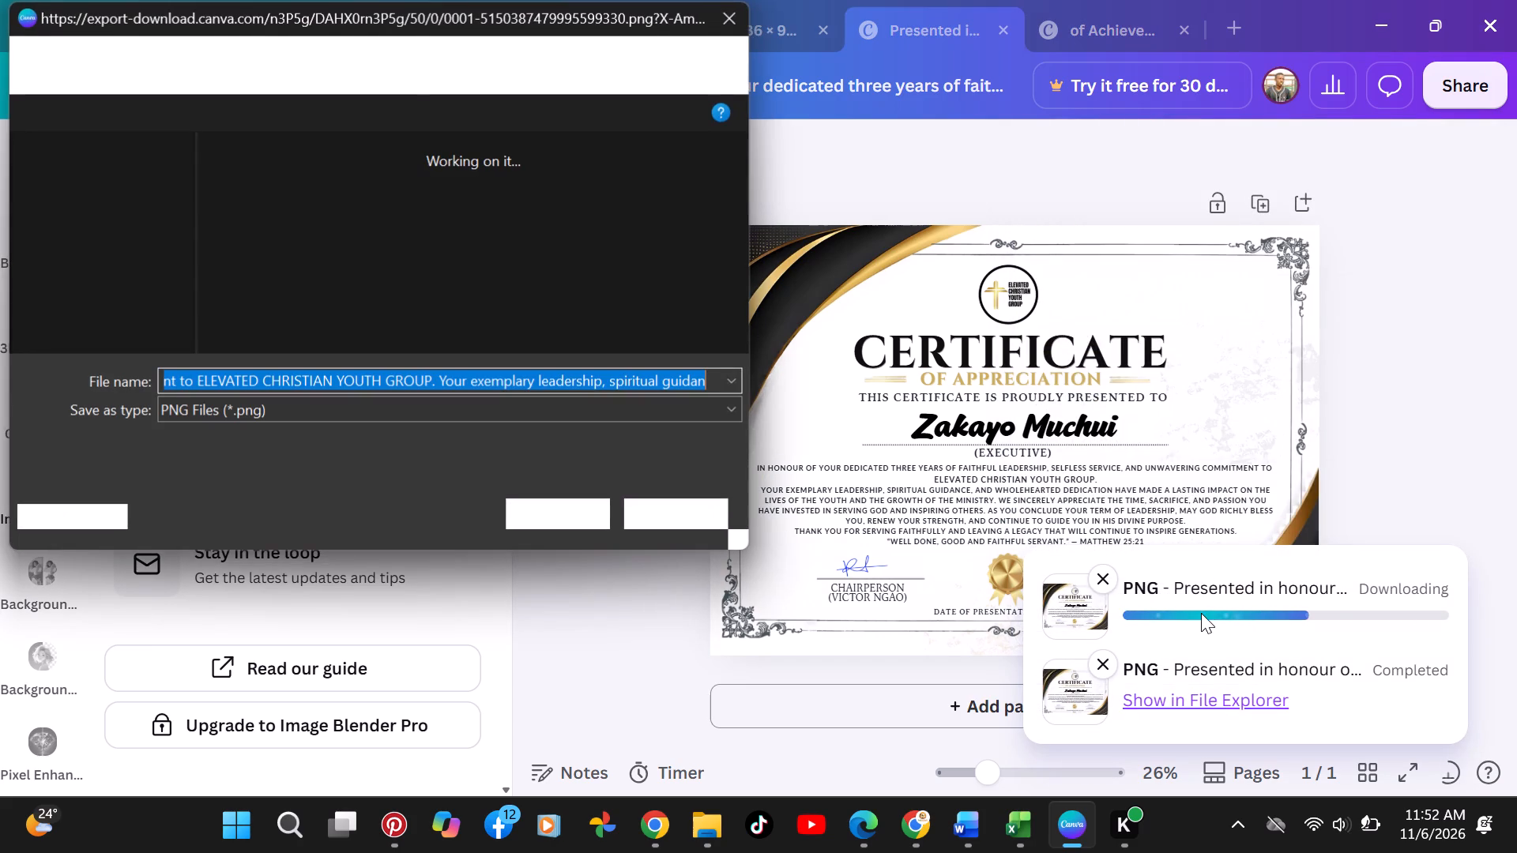
pyautogui.hotkey('ctrl', 'v')
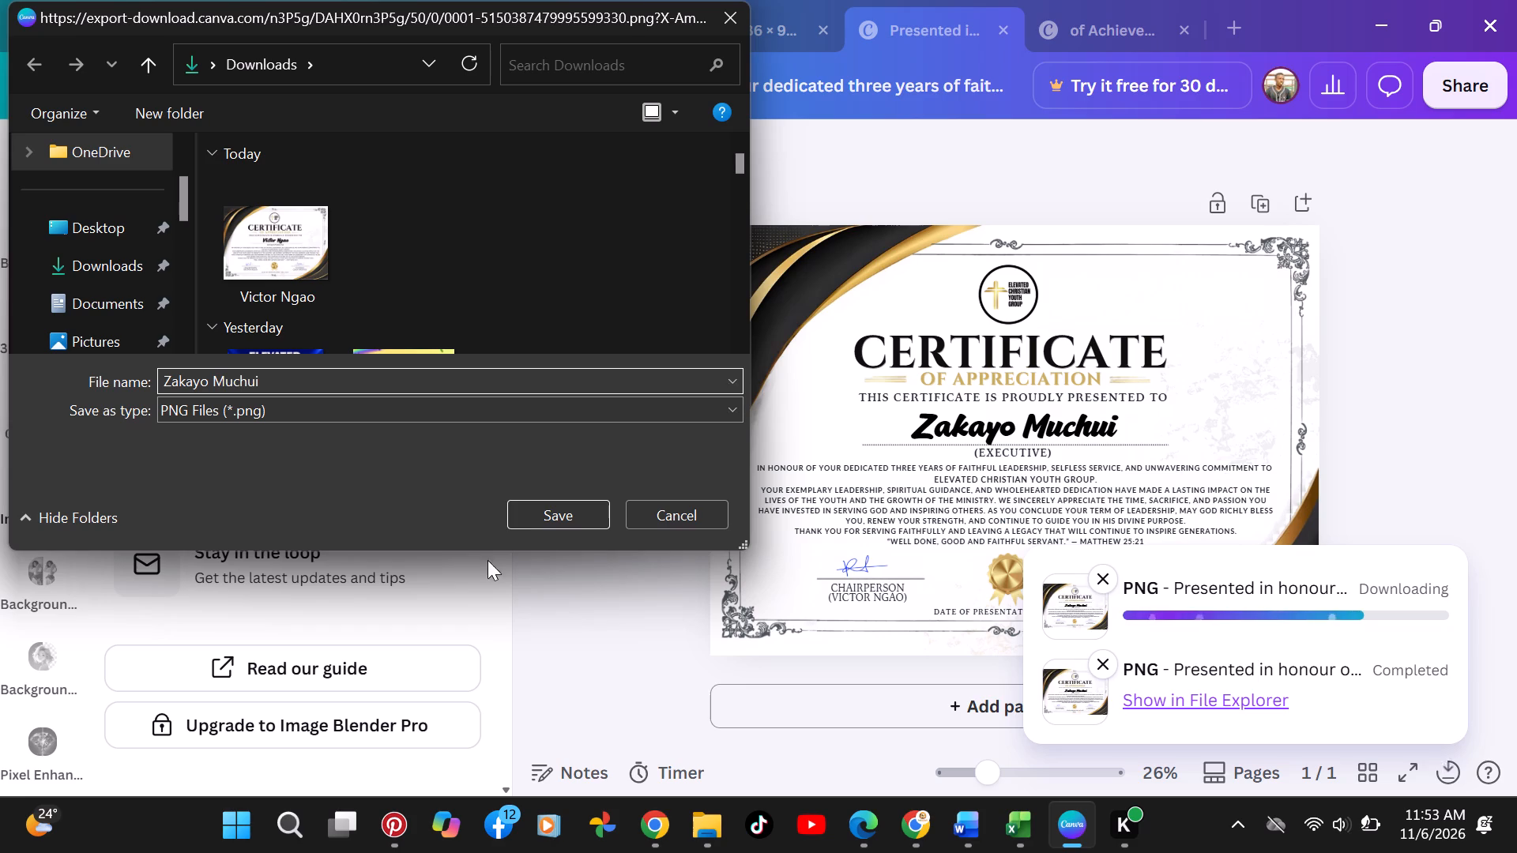
pyautogui.click(527, 520)
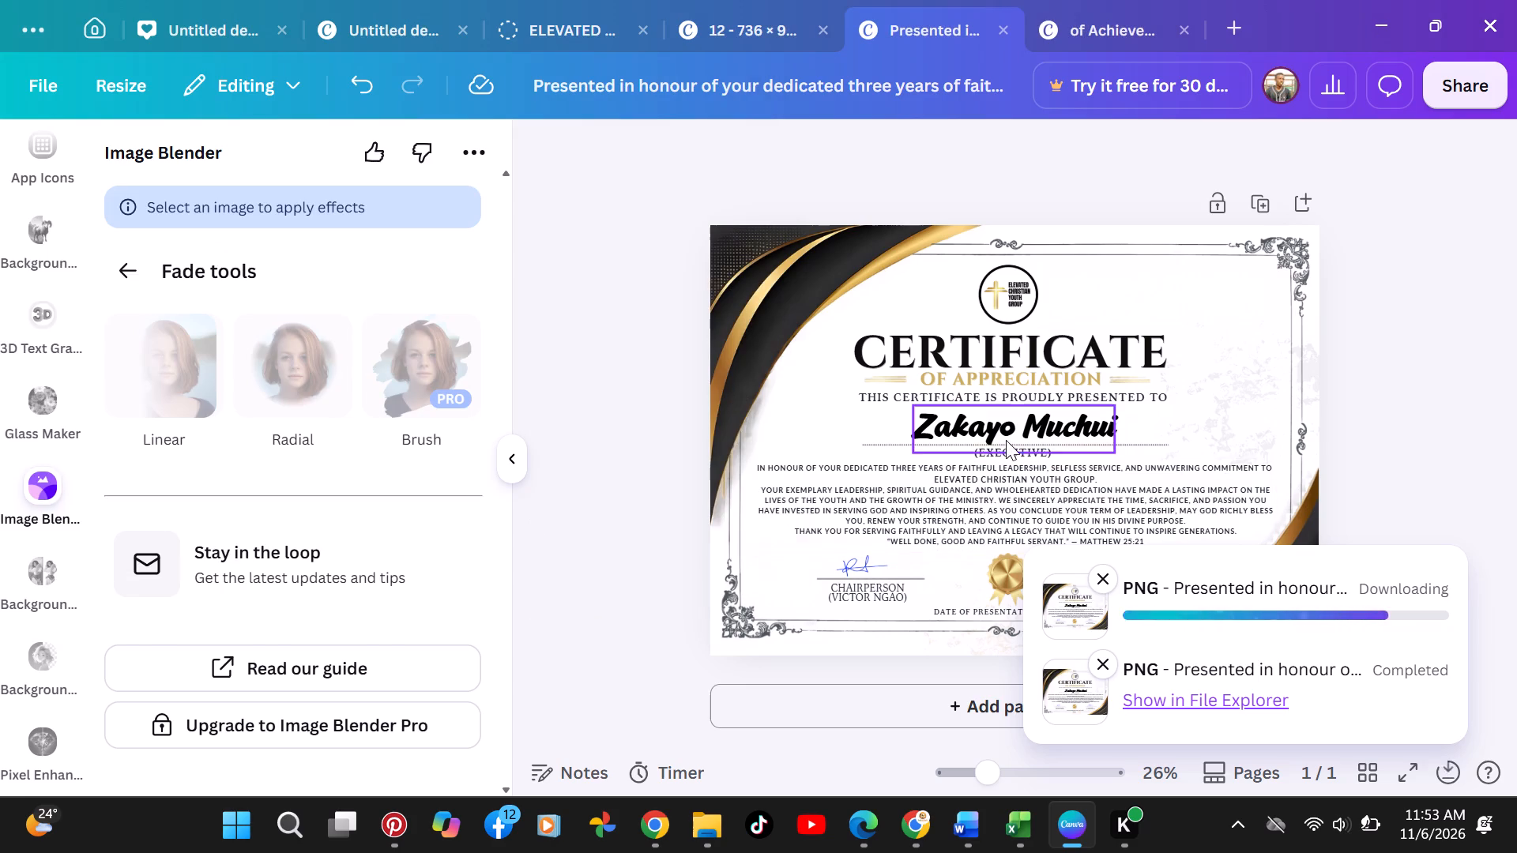
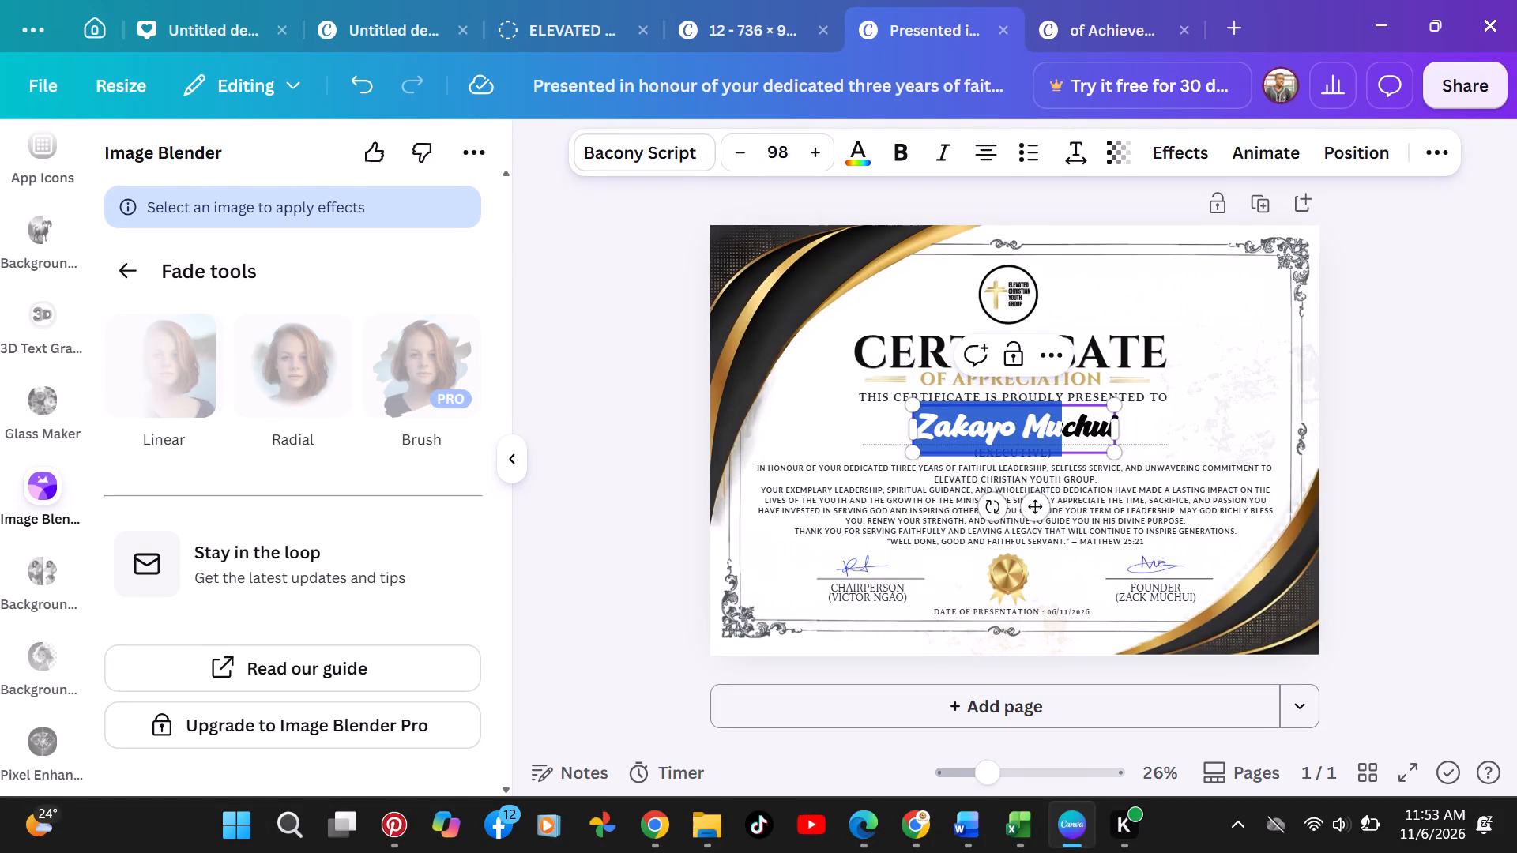
# Replace the recipient's name on the certificate with the next recipient's copied name.
pyautogui.moveTo(1056, 430); pyautogui.dragTo(1118, 429)
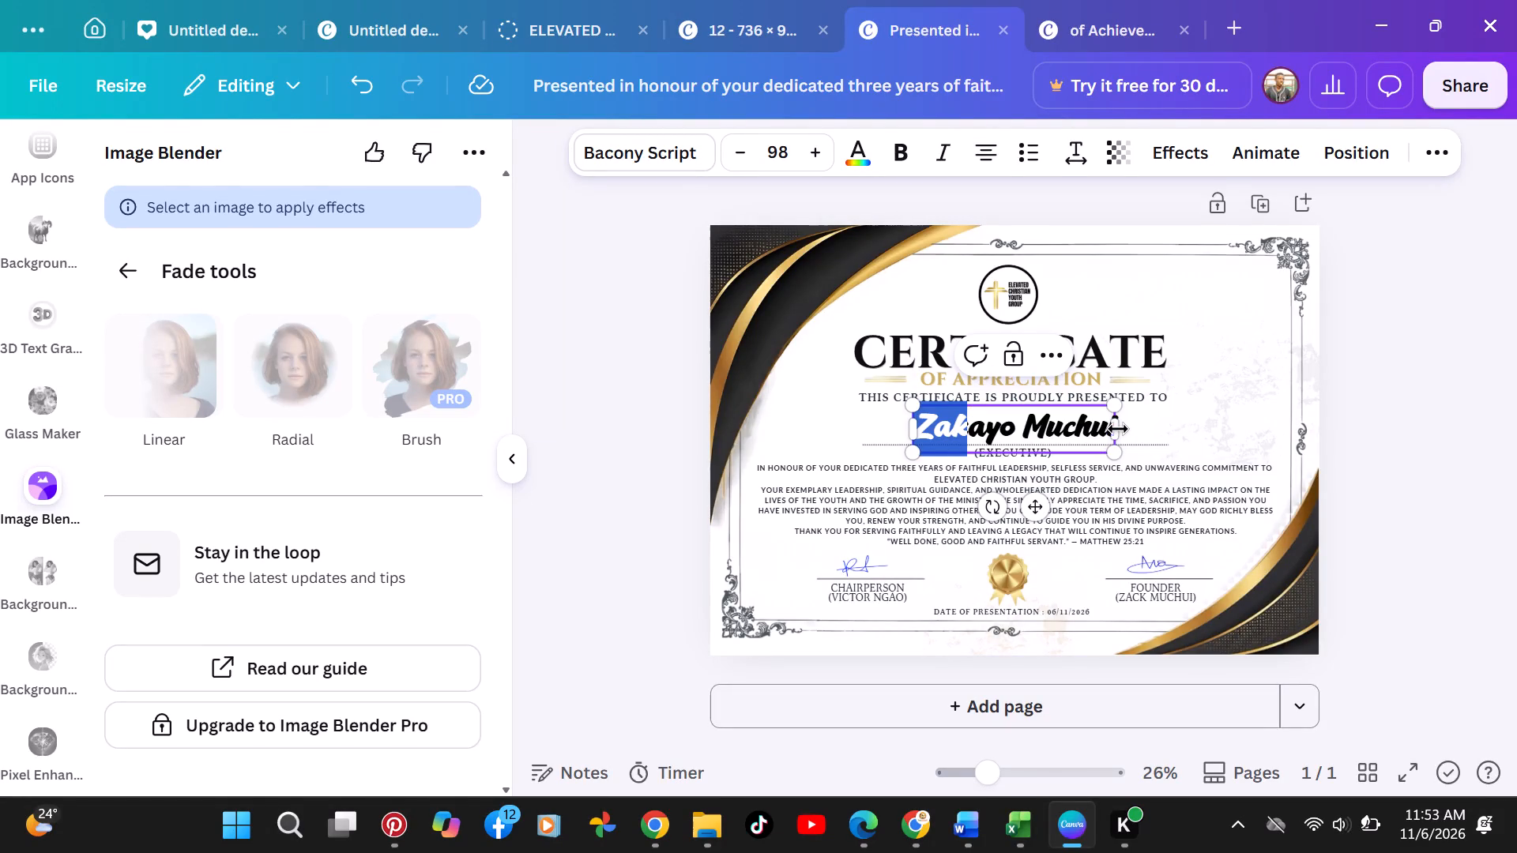
pyautogui.moveTo(1118, 429); pyautogui.dragTo(1110, 427)
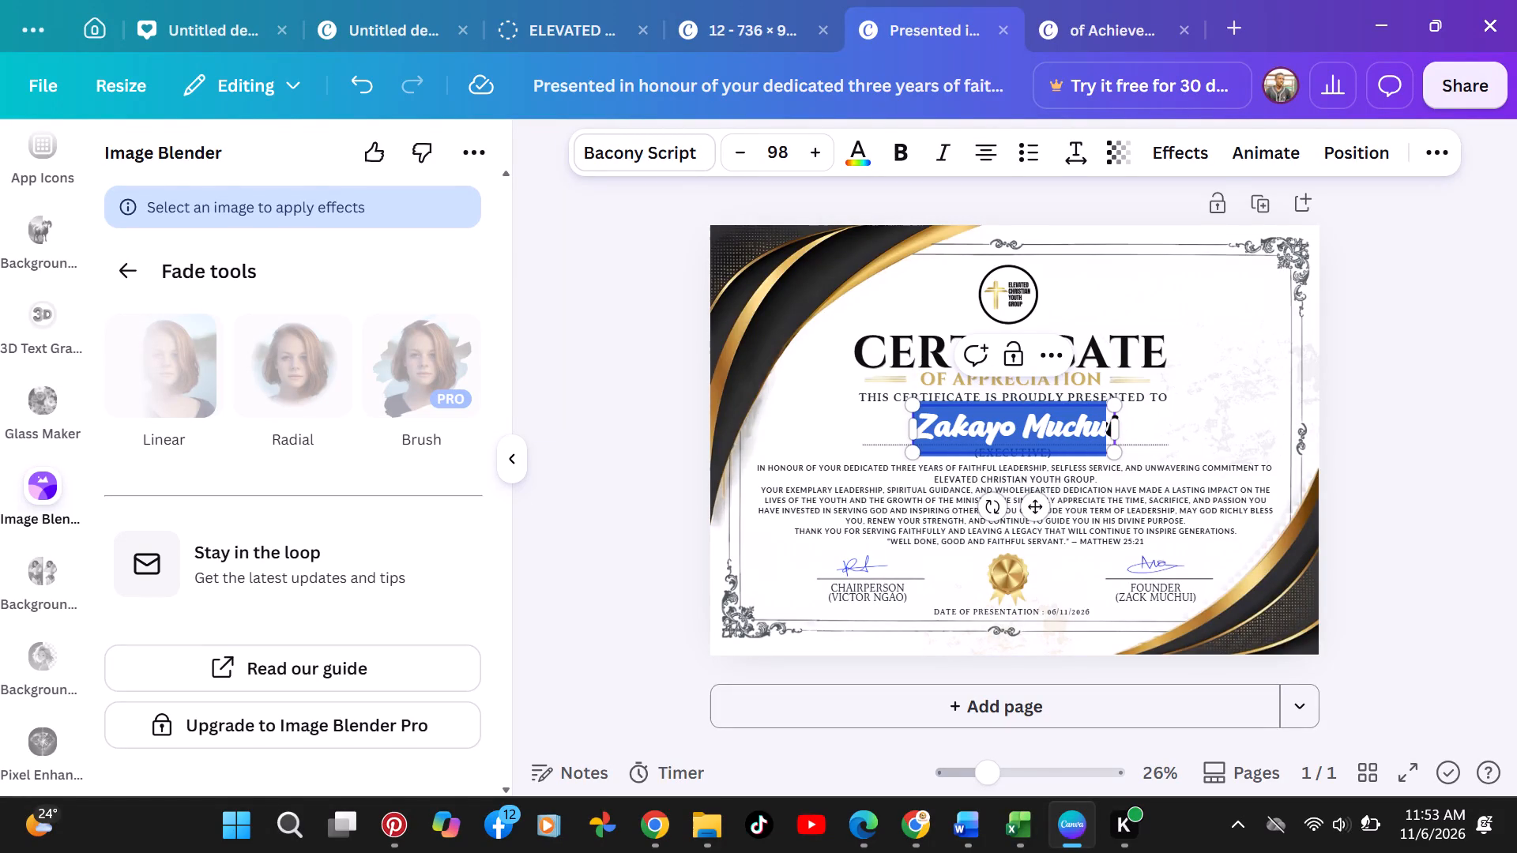
pyautogui.moveTo(1110, 427); pyautogui.dragTo(1112, 426)
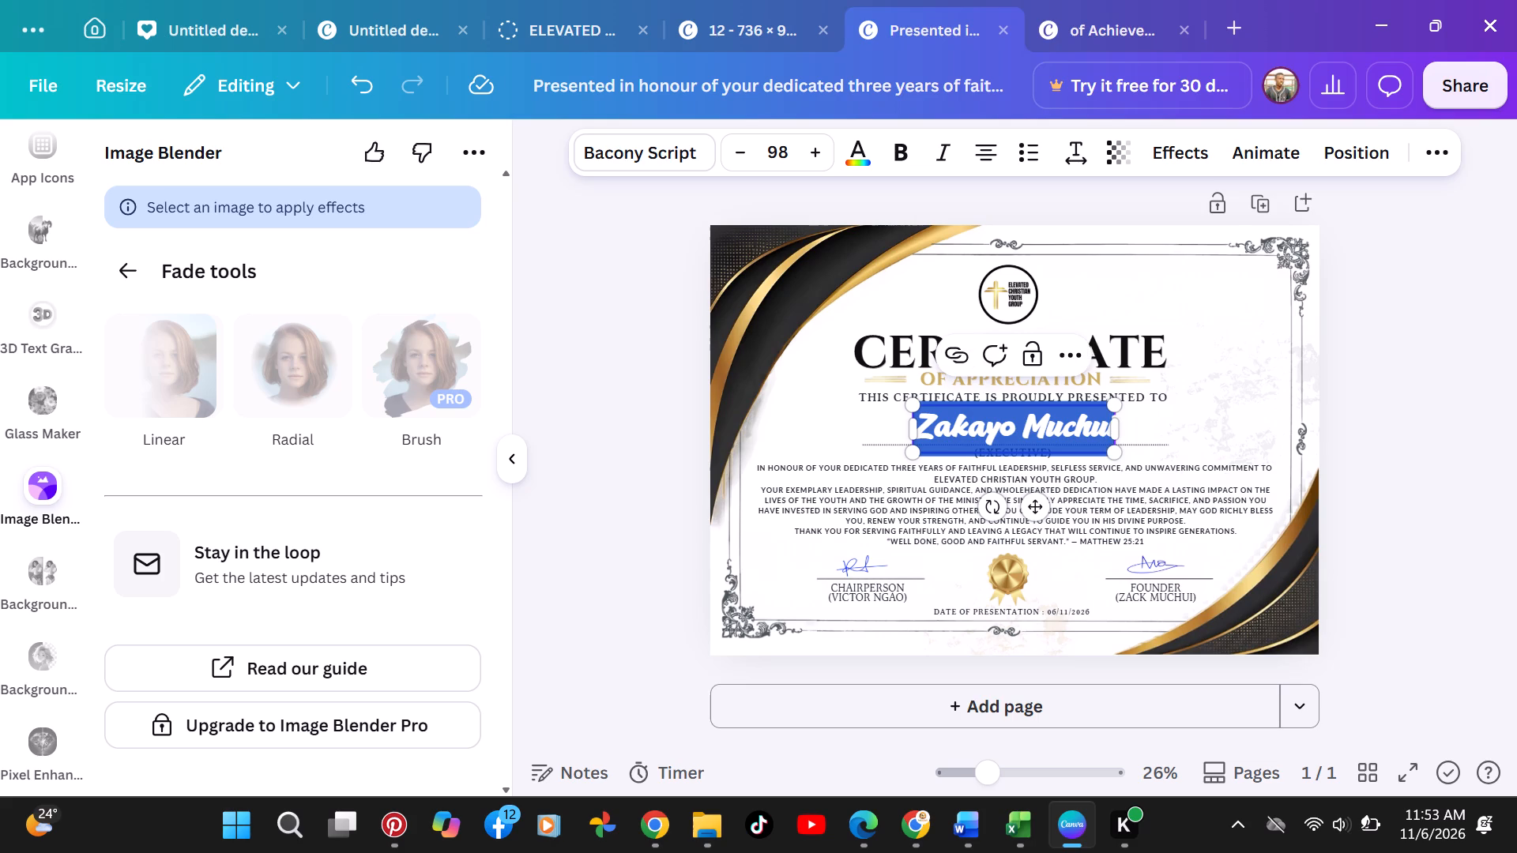
pyautogui.hotkey('ctrl', 'v')
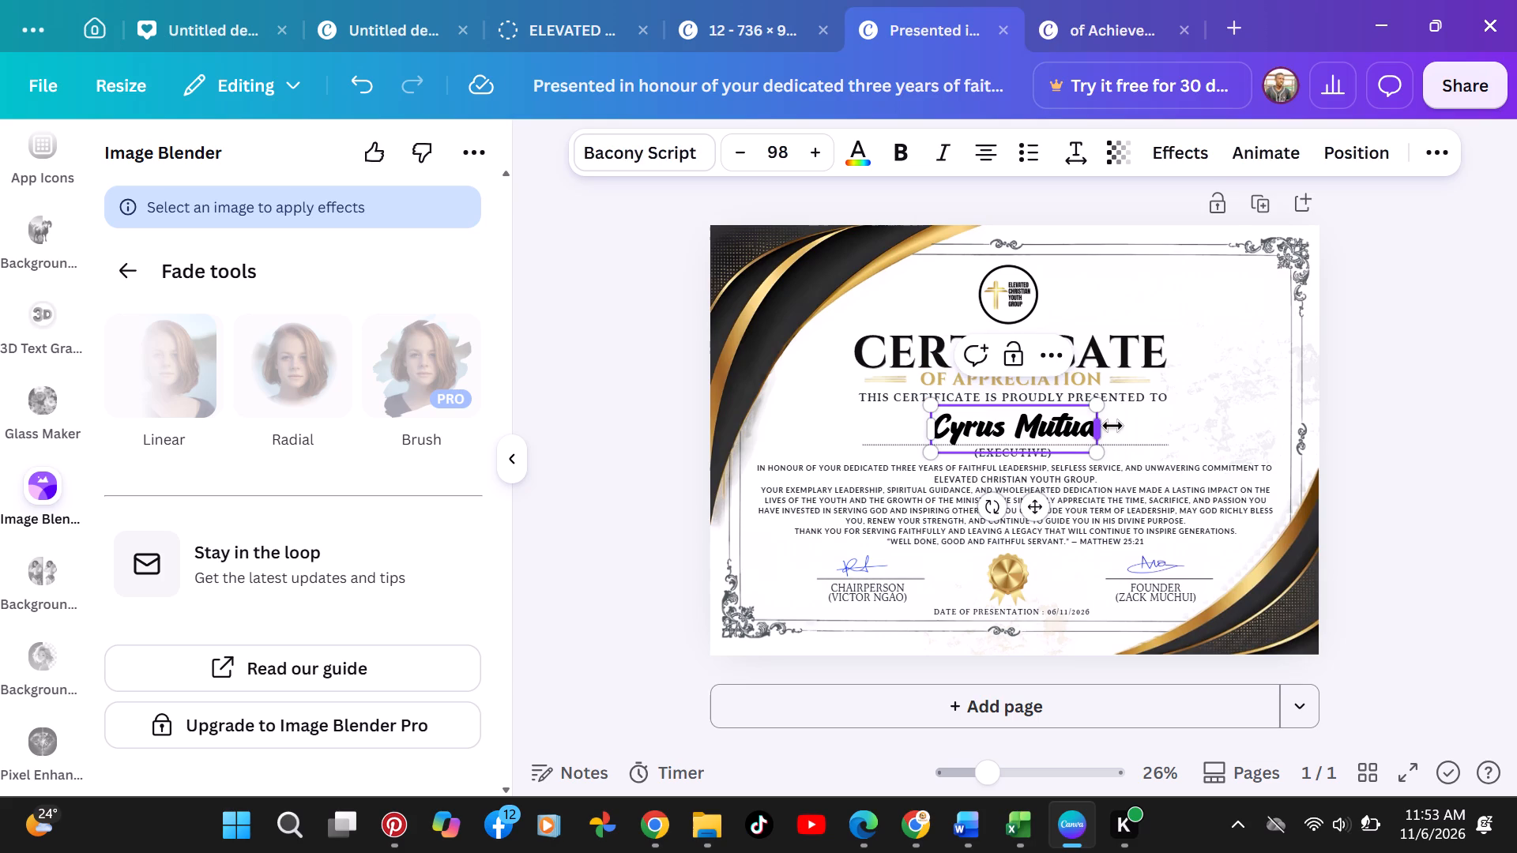
pyautogui.click(1367, 416)
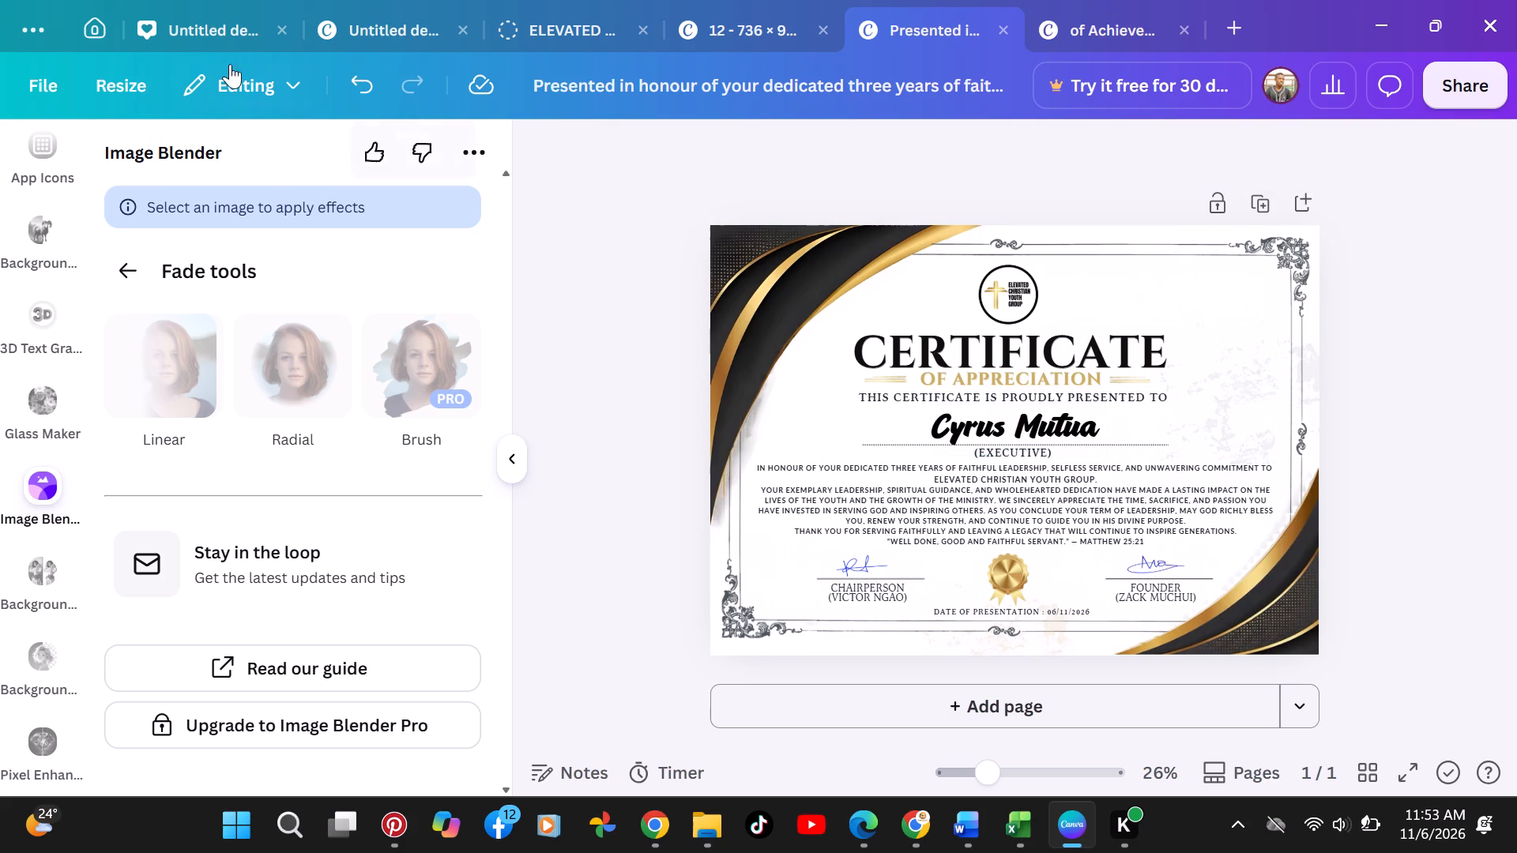
# Download the certificate as a PNG and save it in the Downloads folder under the new recipient's name.
pyautogui.click(1474, 90)
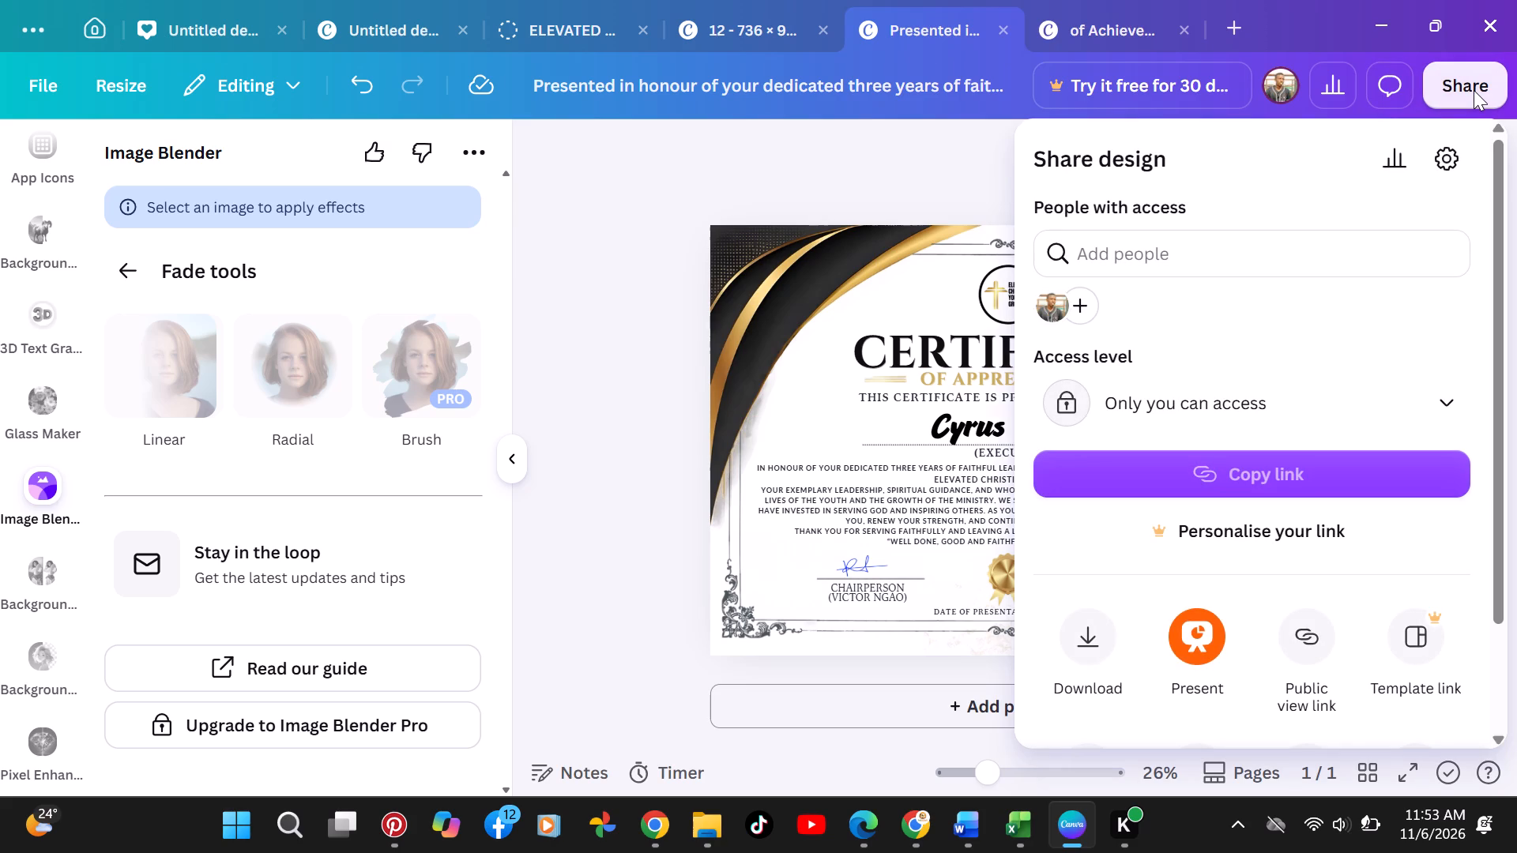
pyautogui.click(1069, 663)
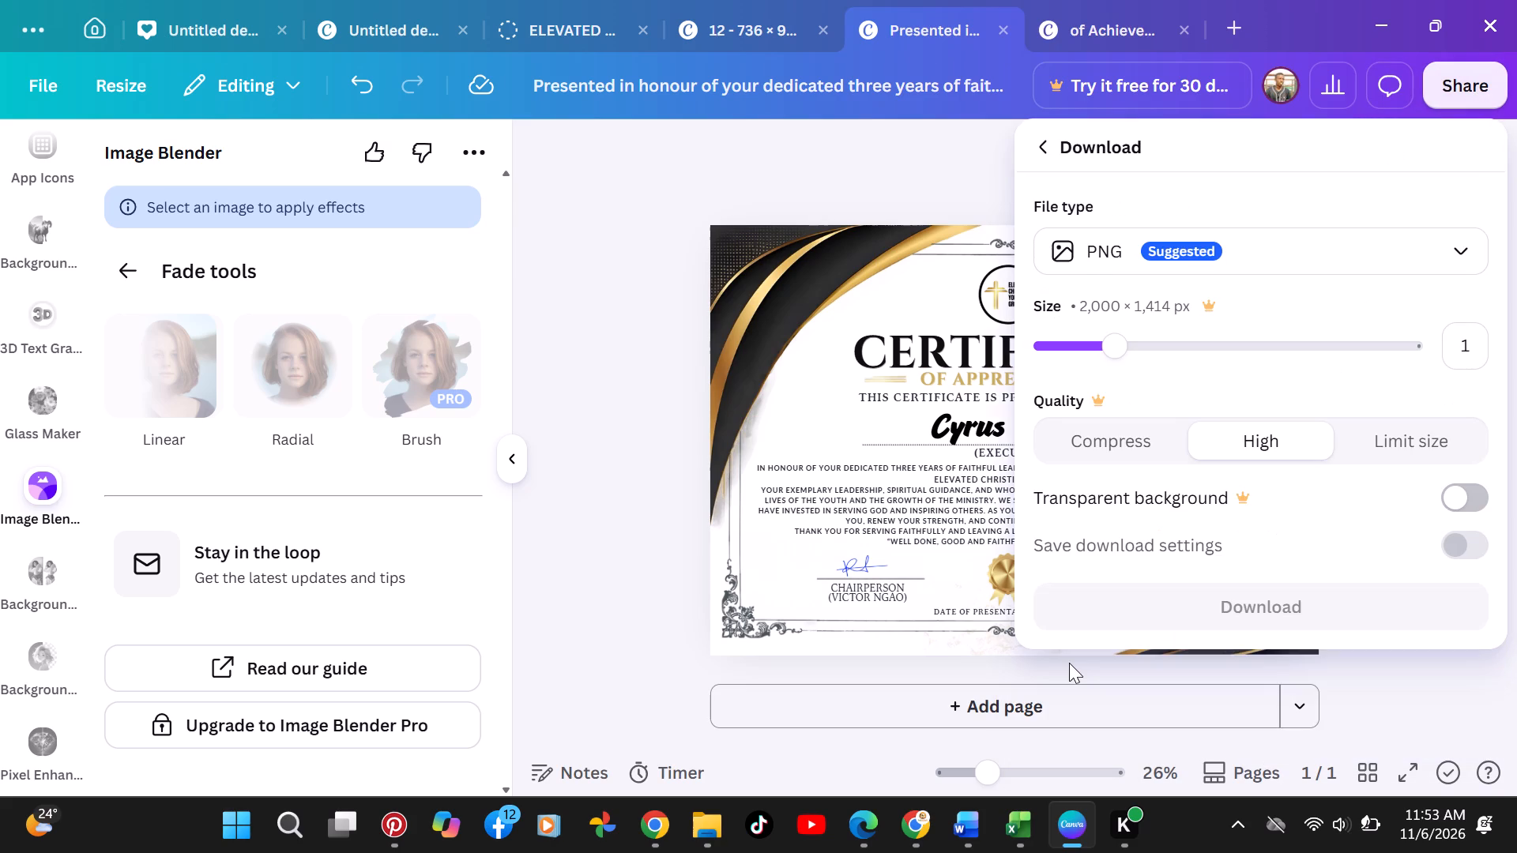
pyautogui.click(1164, 611)
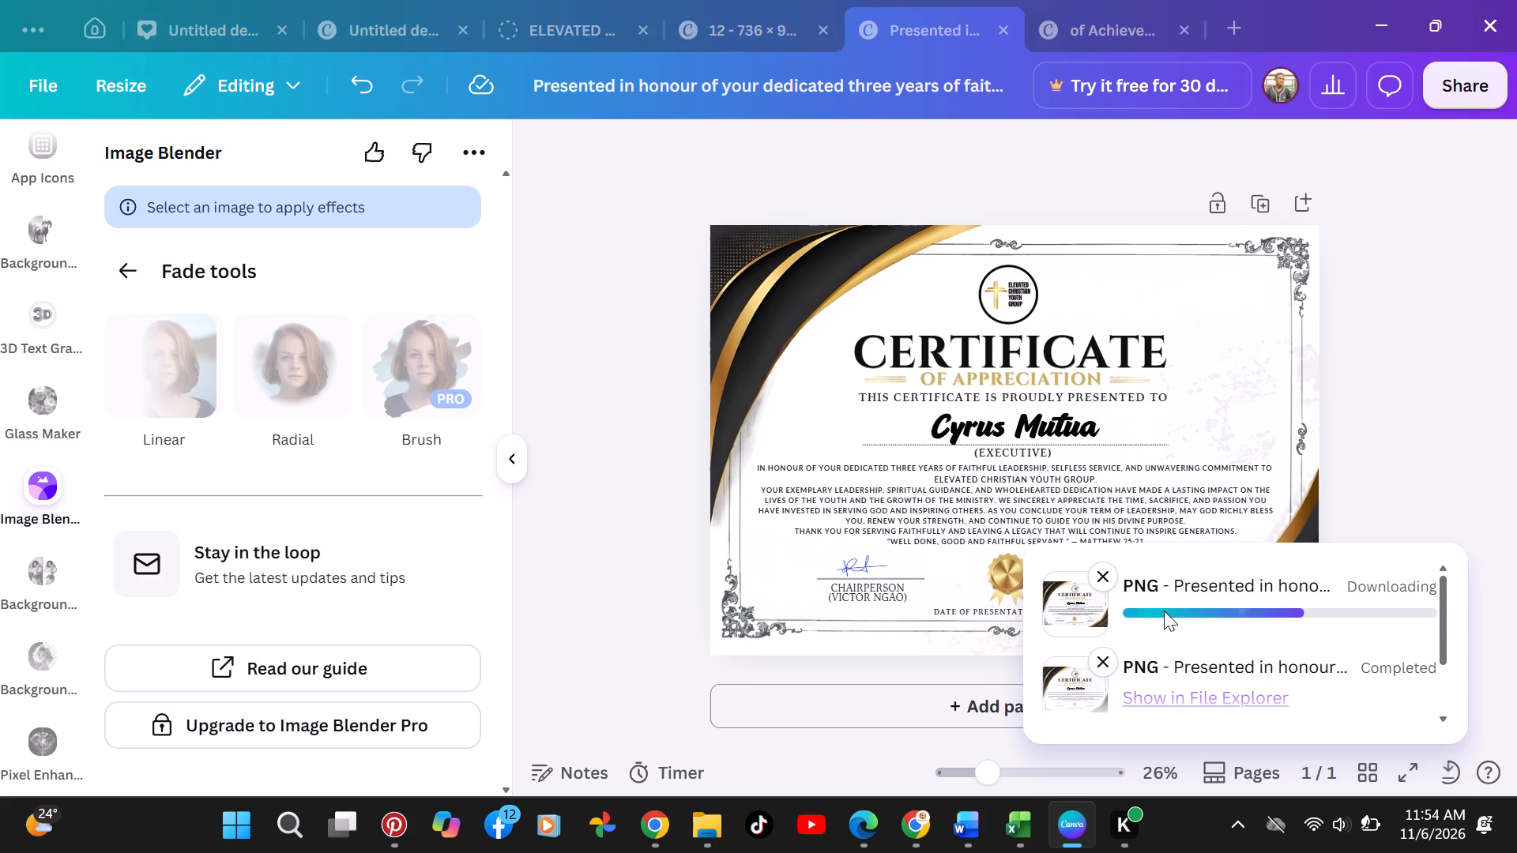
pyautogui.hotkey('ctrl', 'v')
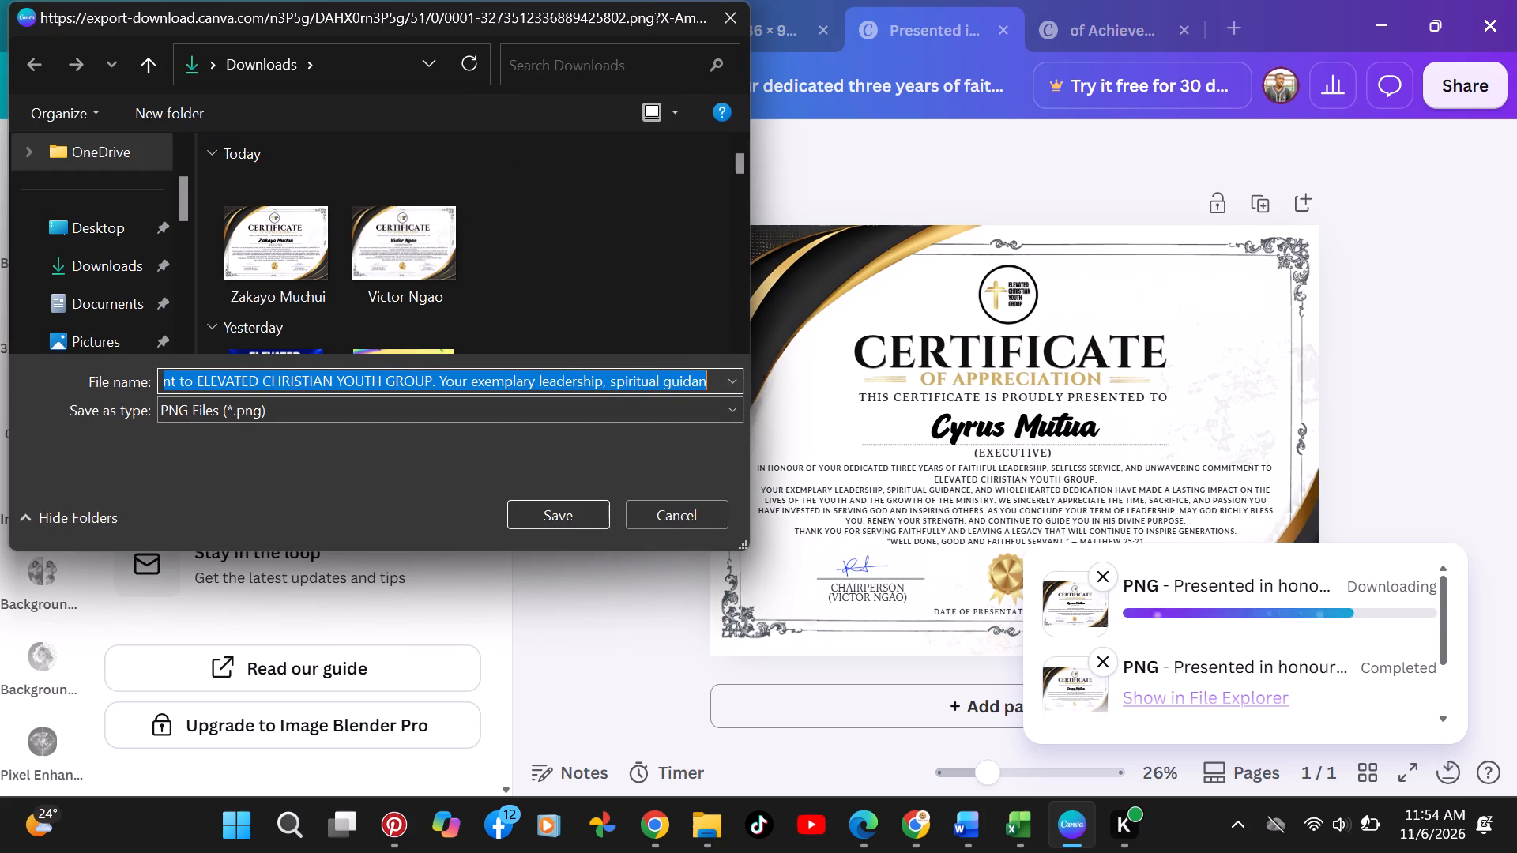
pyautogui.click(556, 507)
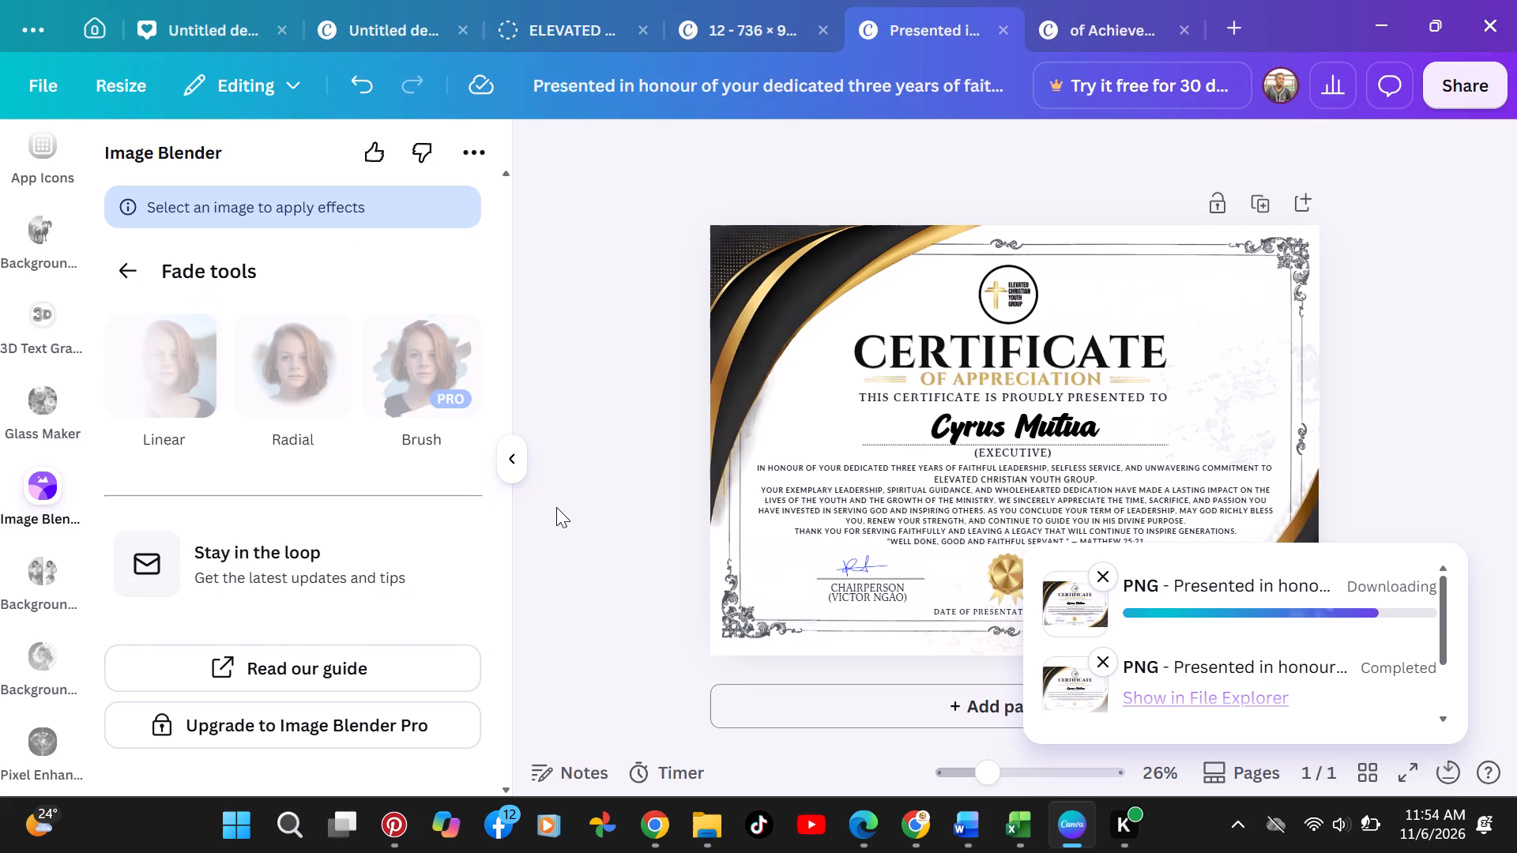
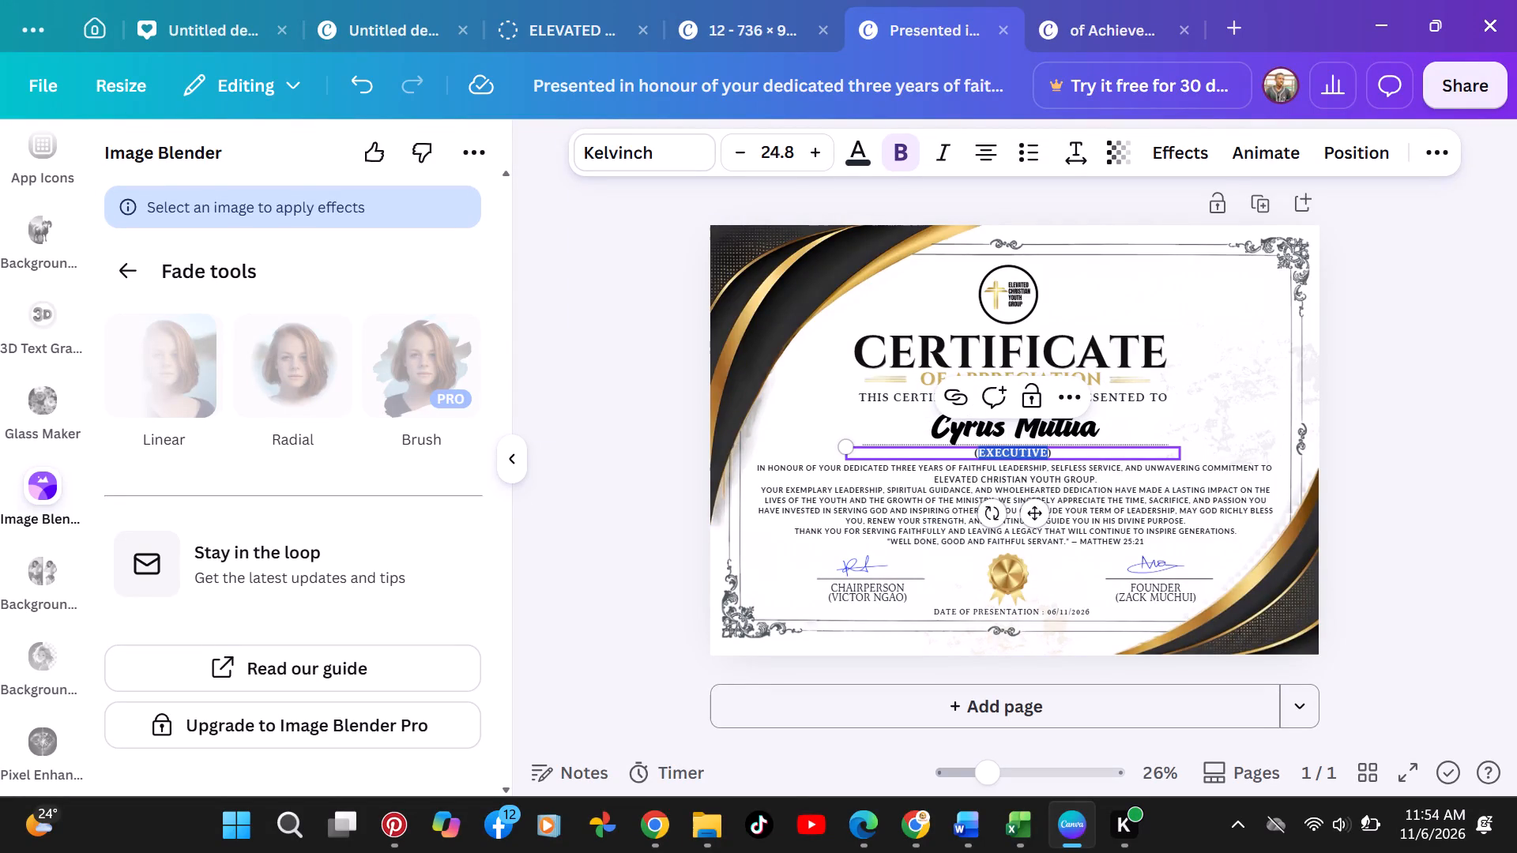
# Replace the role in parentheses beneath the recipient's name with the copied title VICE CHAIRPERSON.
pyautogui.hotkey('ctrl', 'v')
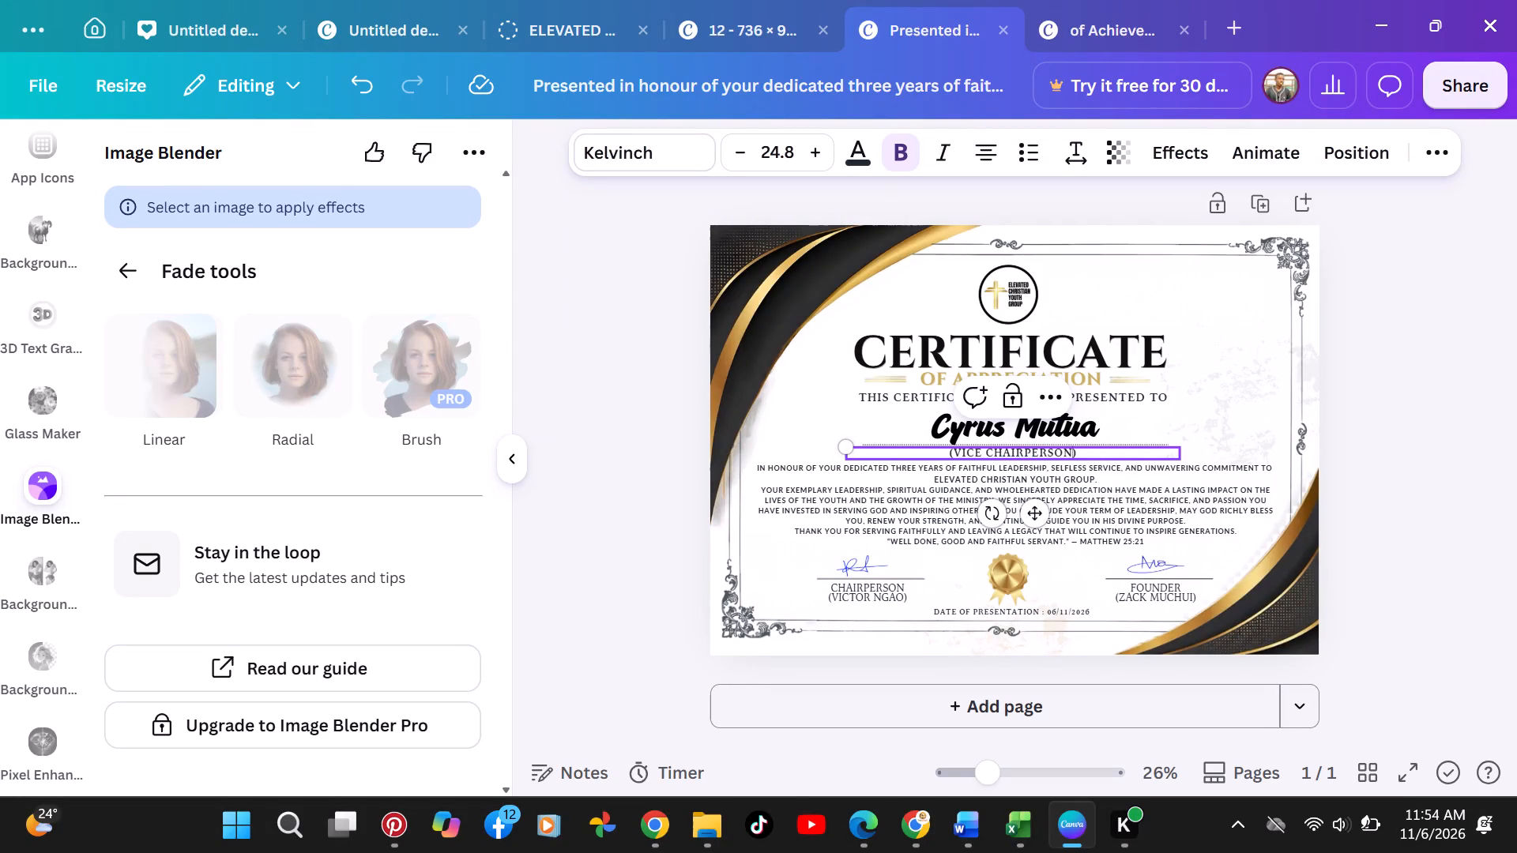
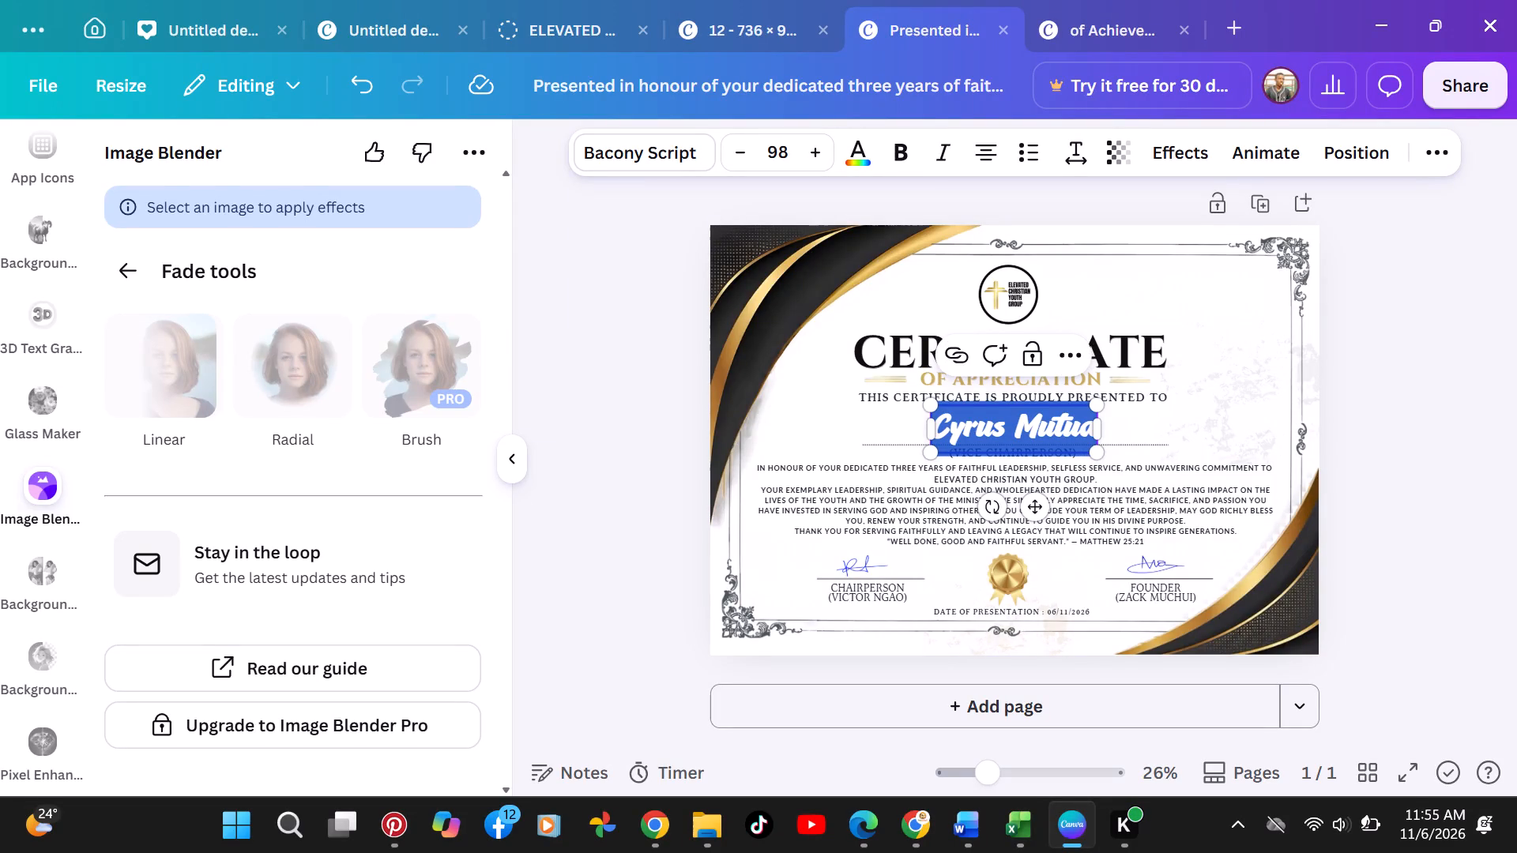
# Finish replacing the recipient's name above the vice chairperson role on the certificate with the next recipient's name.
pyautogui.click(1203, 433)
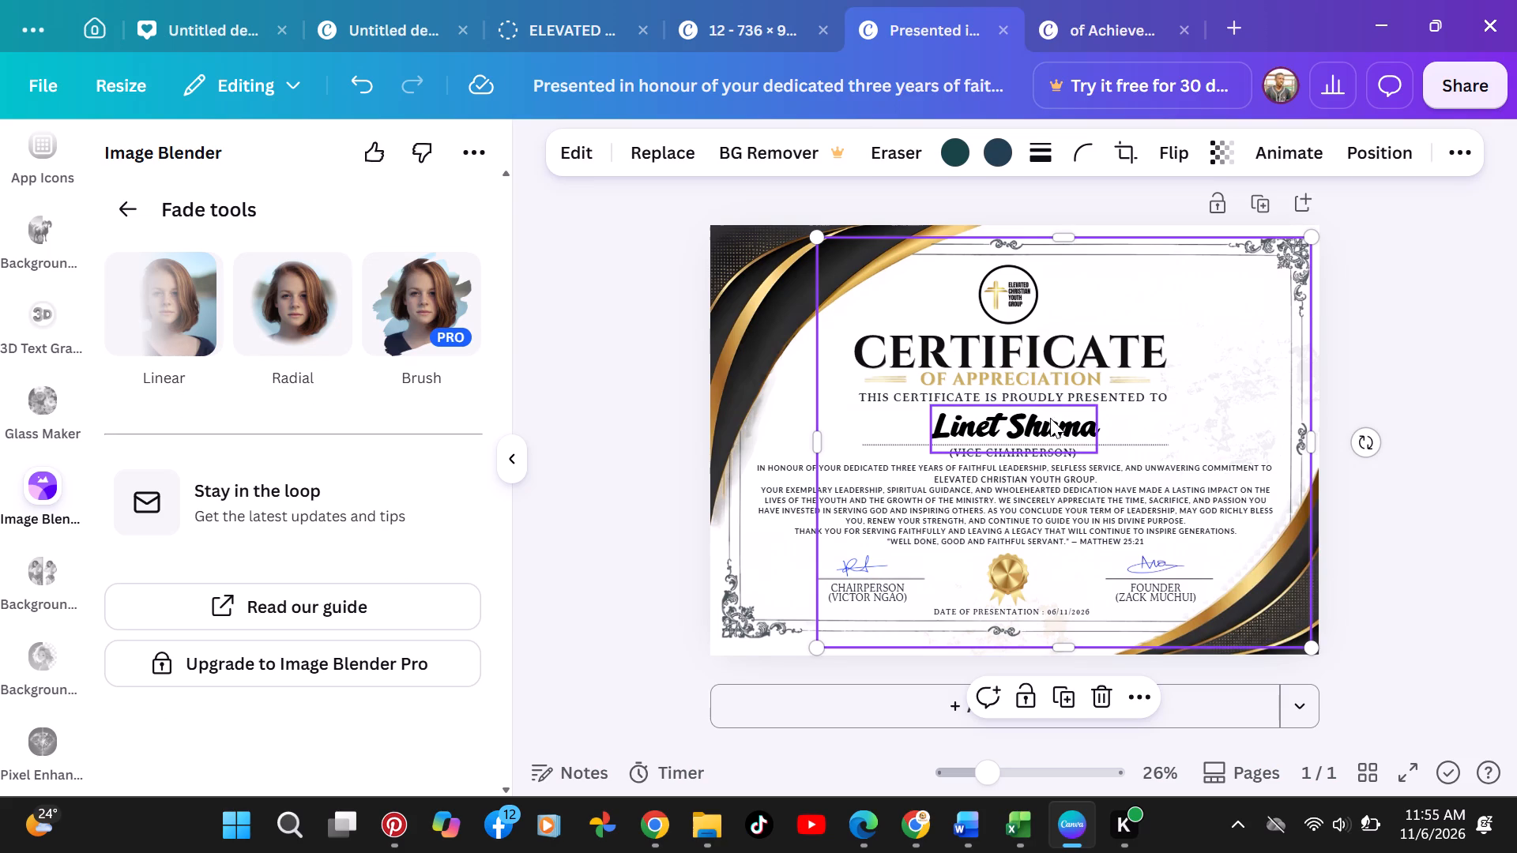
# Download the vice chairperson's certificate as a PNG to the Downloads folder, naming the file with the recipient's copied name.
pyautogui.click(1466, 92)
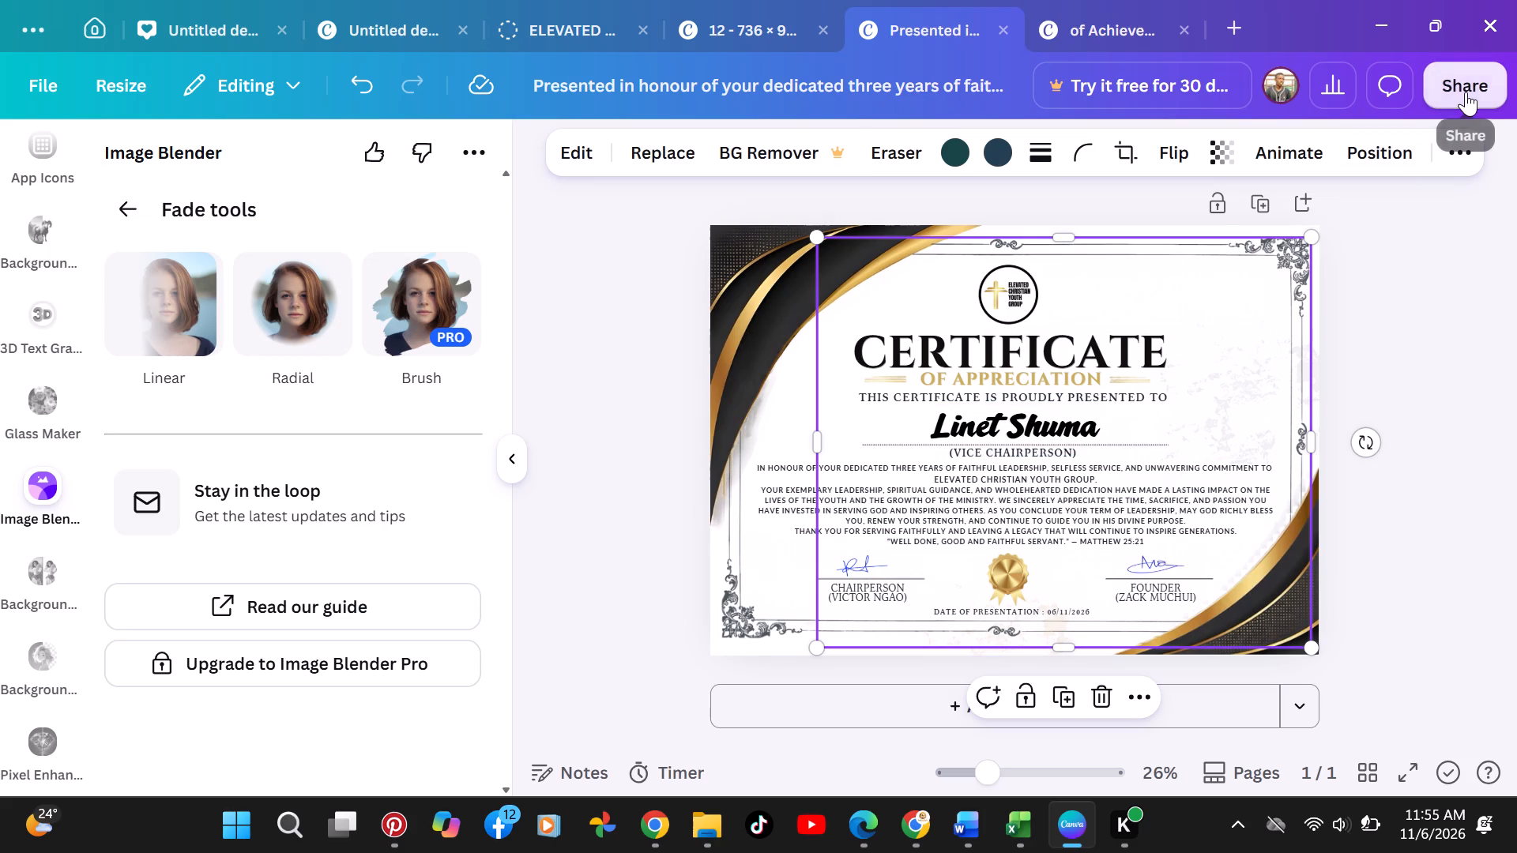
pyautogui.click(1122, 633)
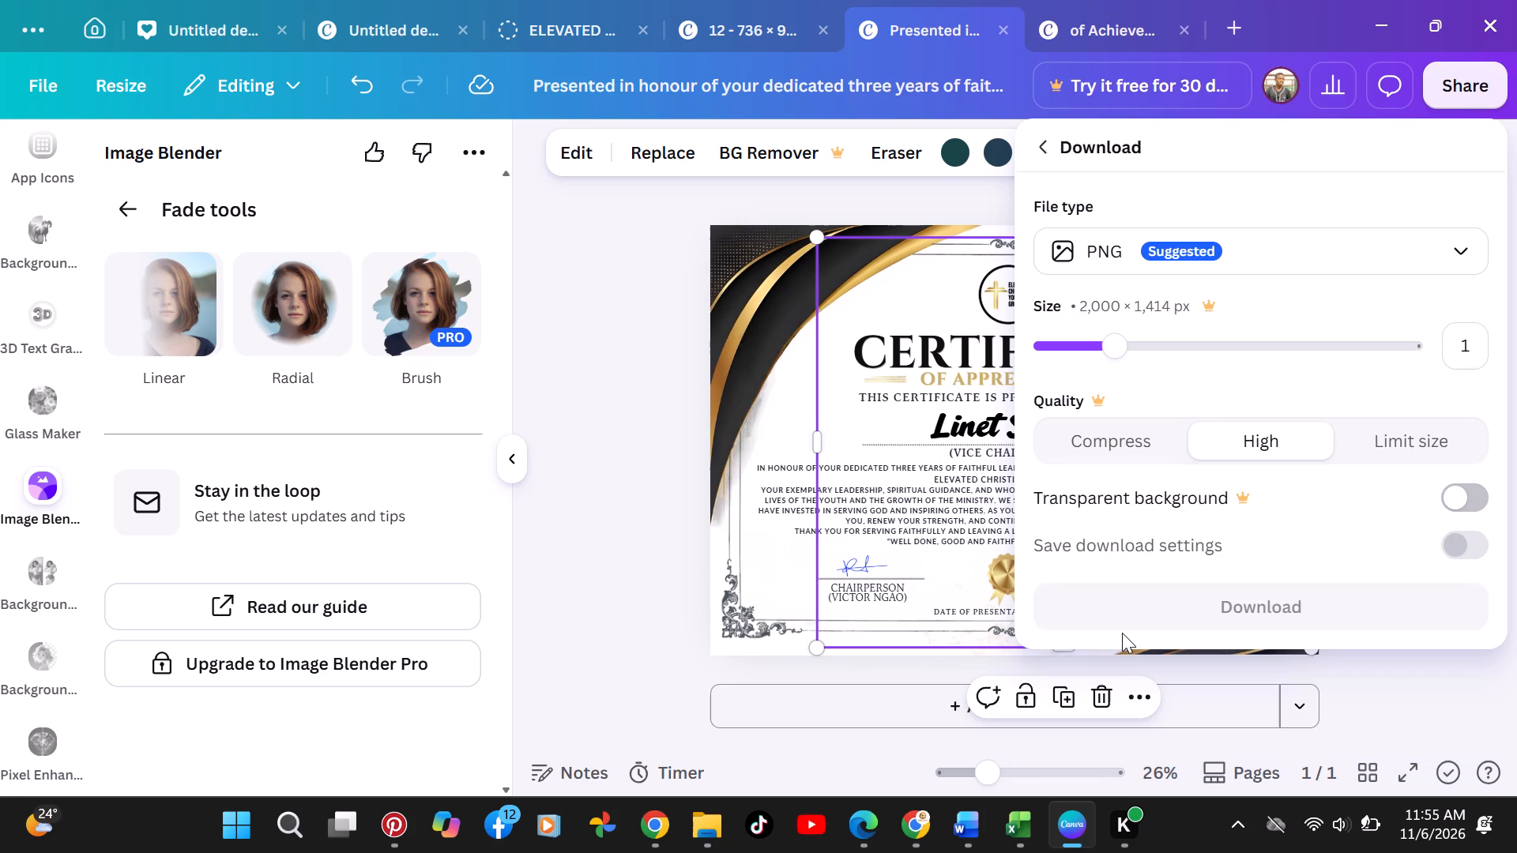
pyautogui.click(1170, 618)
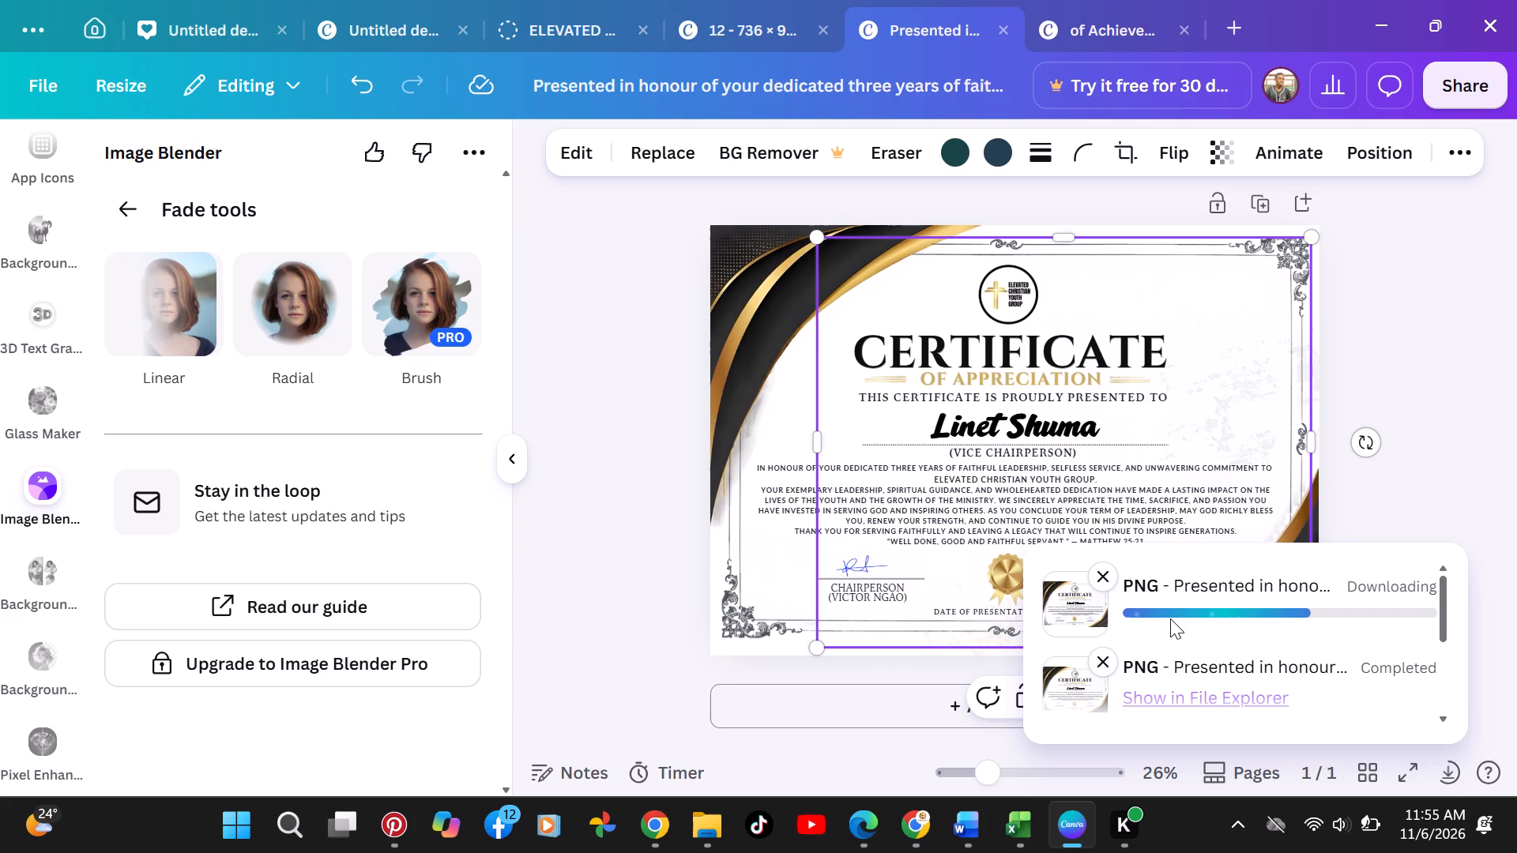
pyautogui.hotkey('ctrl', 'v')
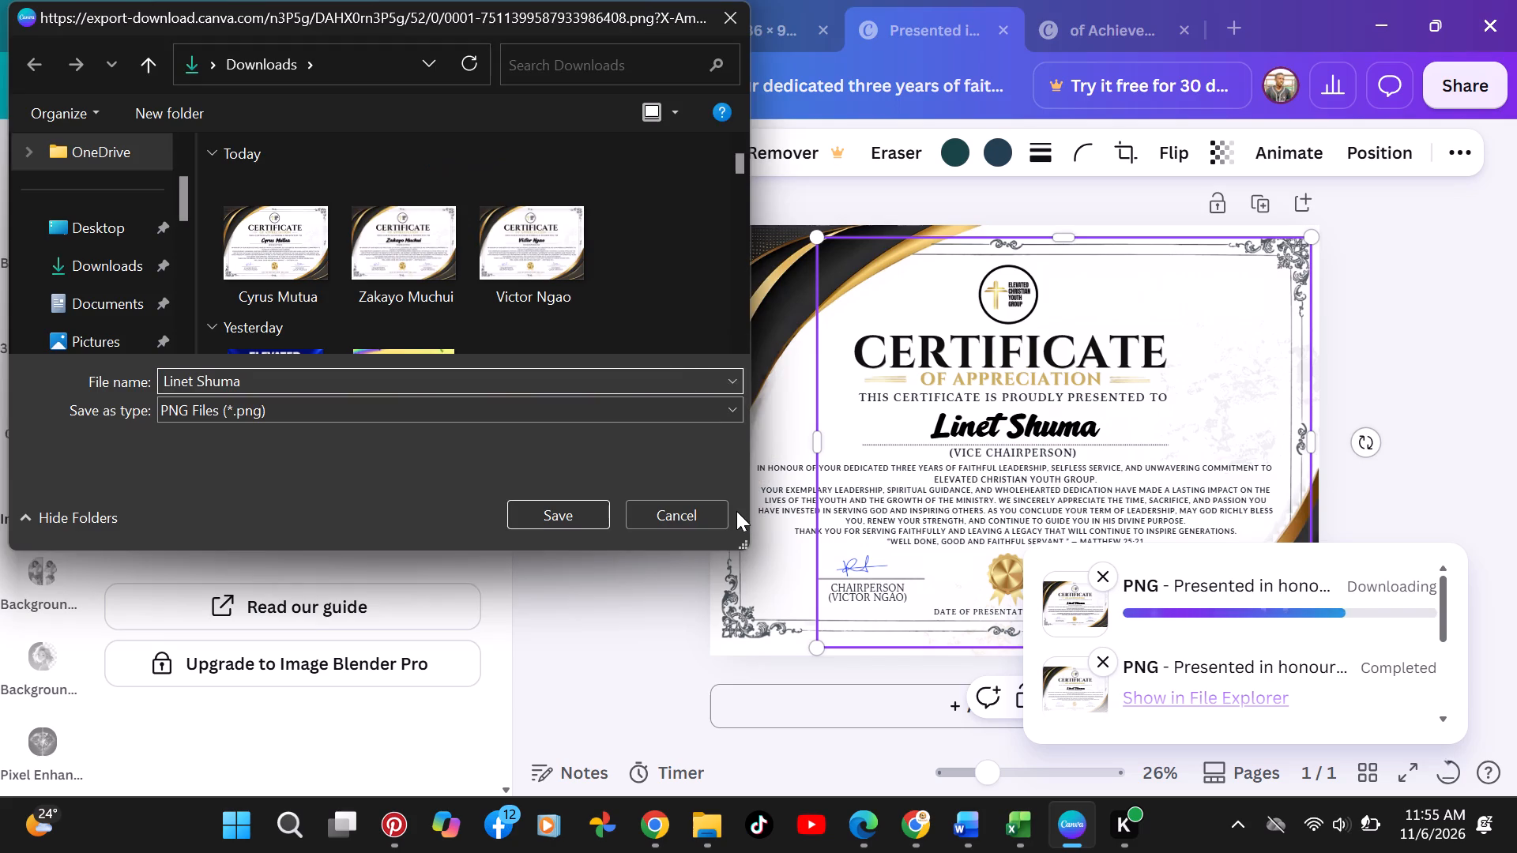
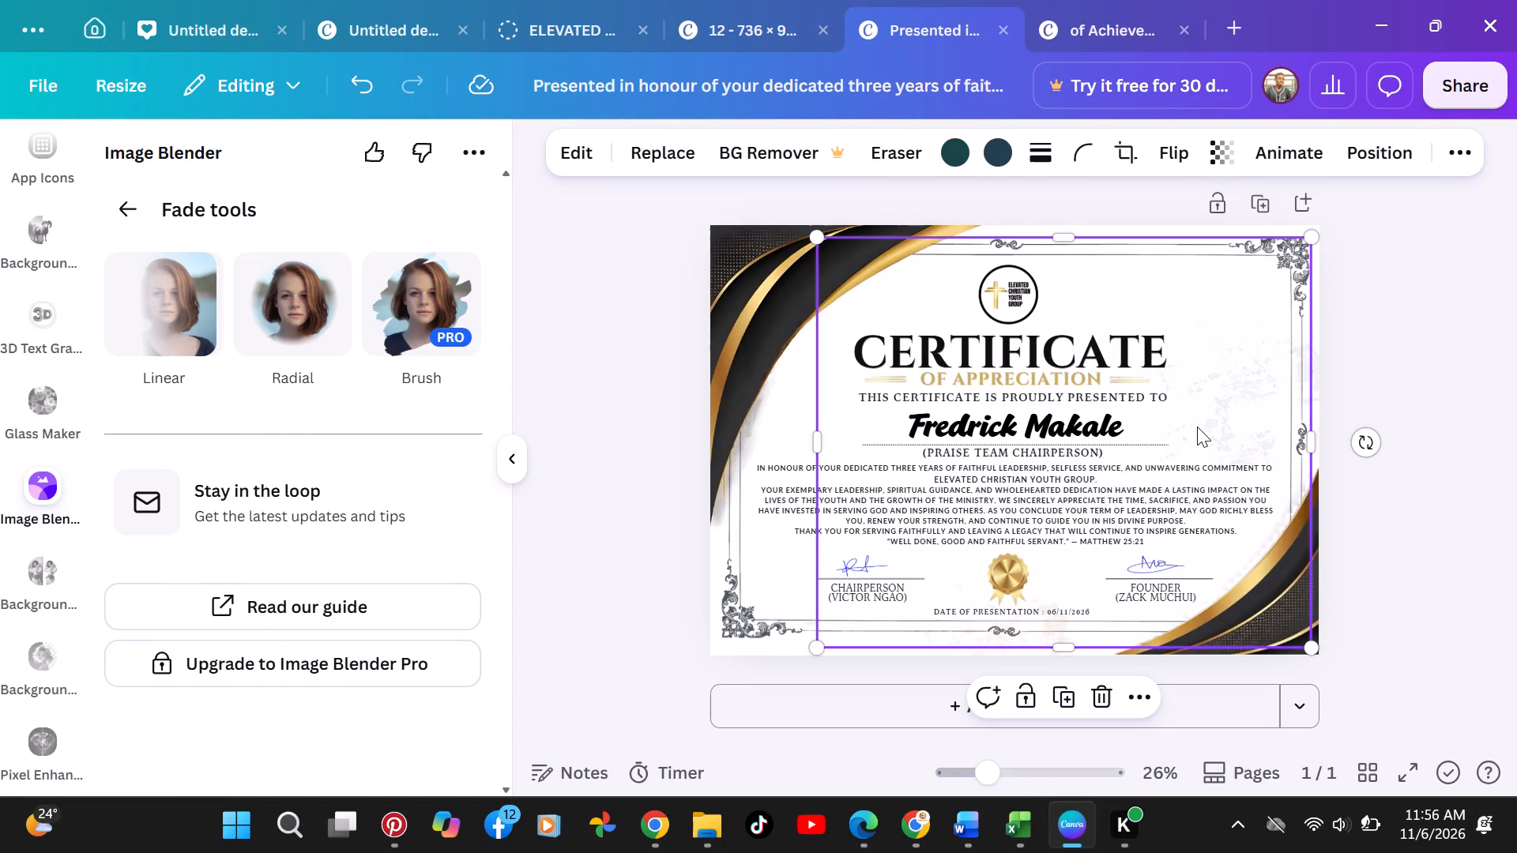
# Download the praise team chairperson's certificate as a PNG to the Downloads folder, naming the file with the recipient's copied name.
pyautogui.click(1485, 97)
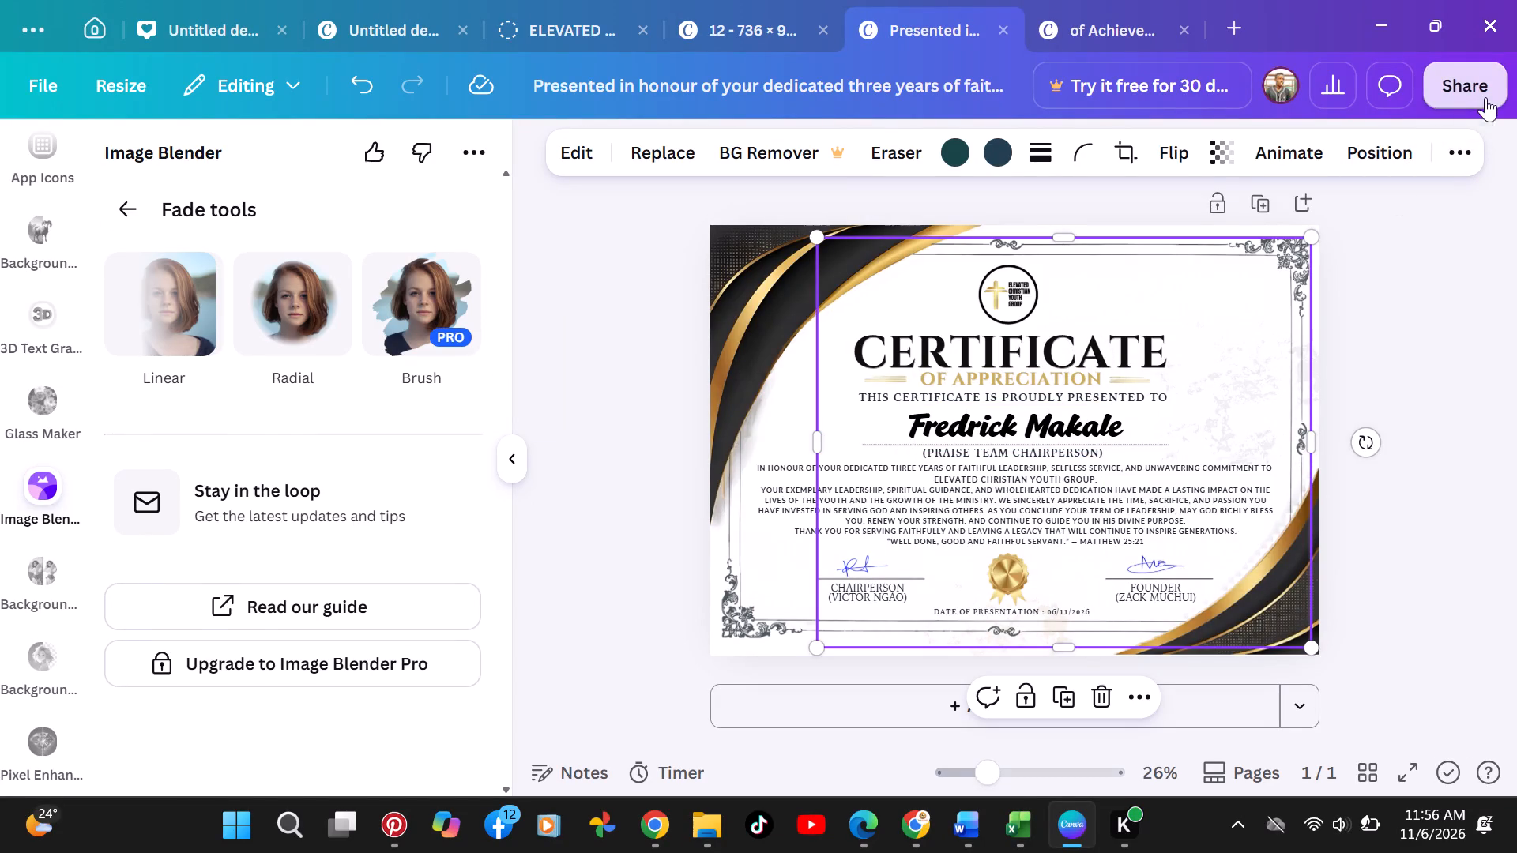
pyautogui.click(1115, 619)
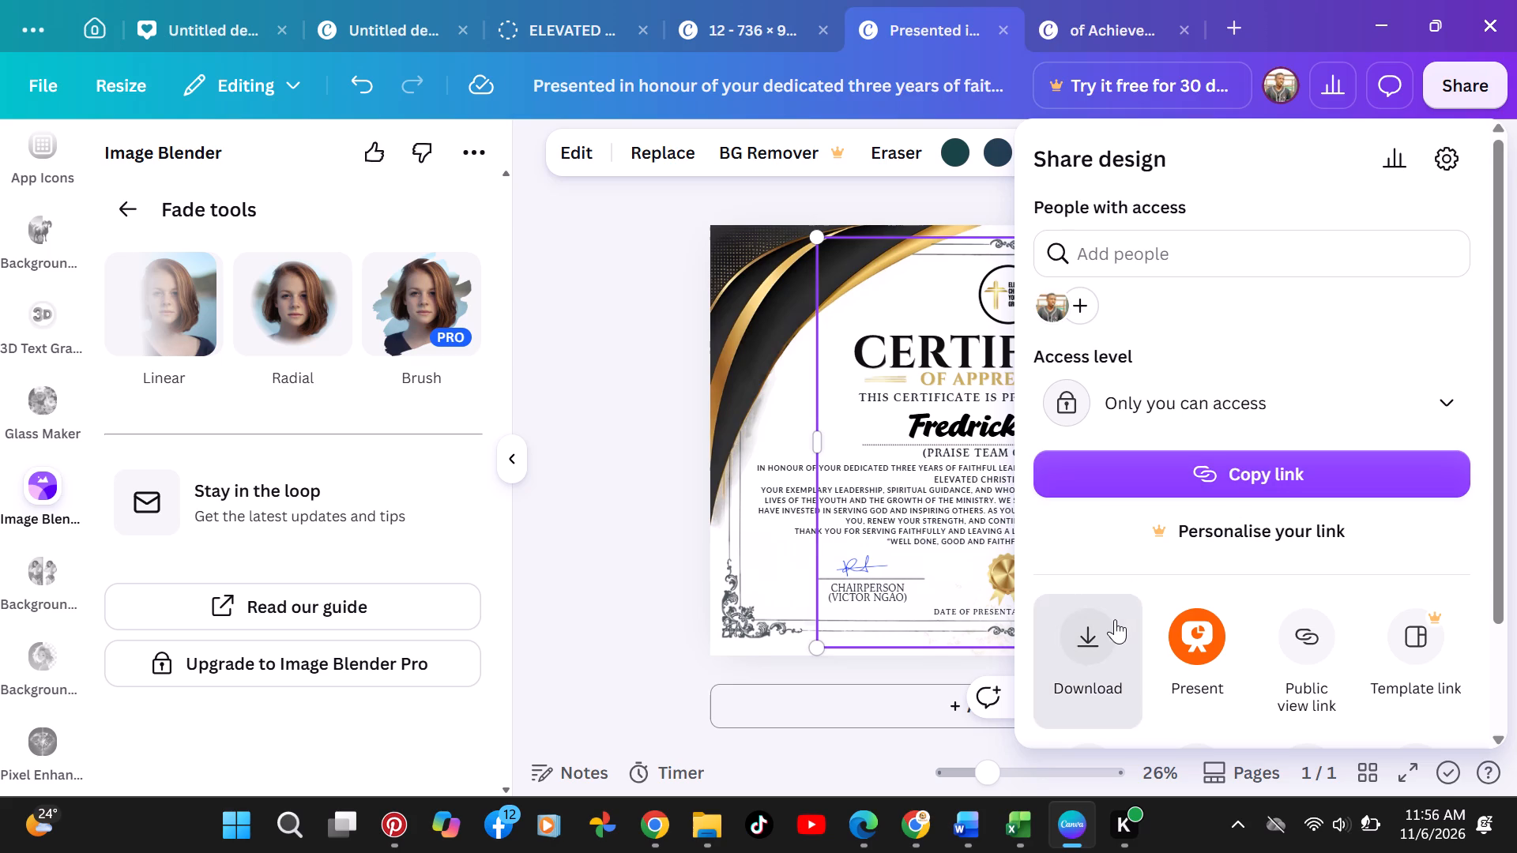
pyautogui.click(1155, 618)
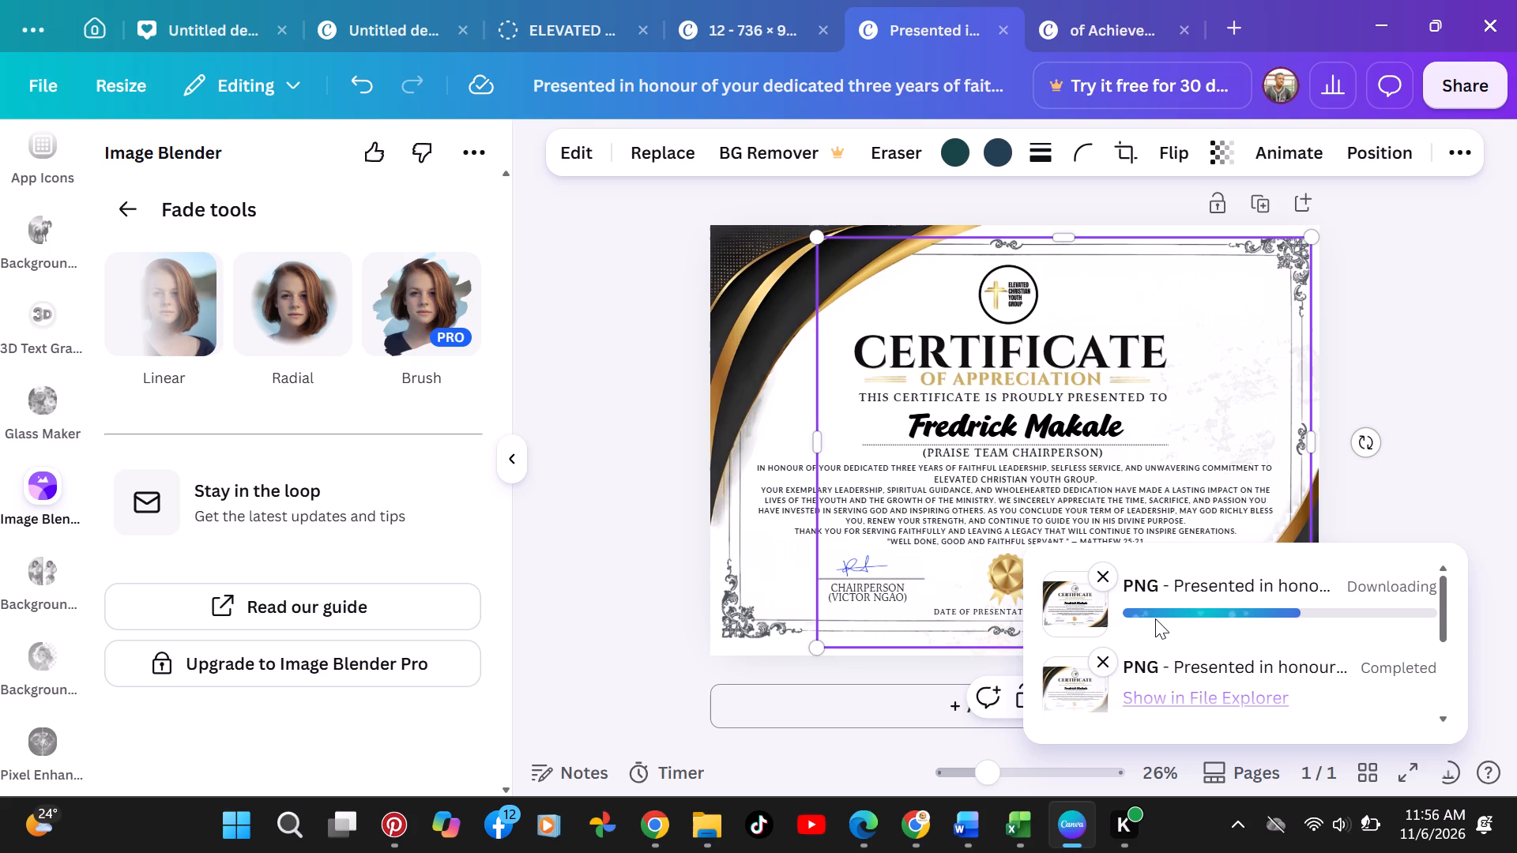
pyautogui.hotkey('ctrl', 'v')
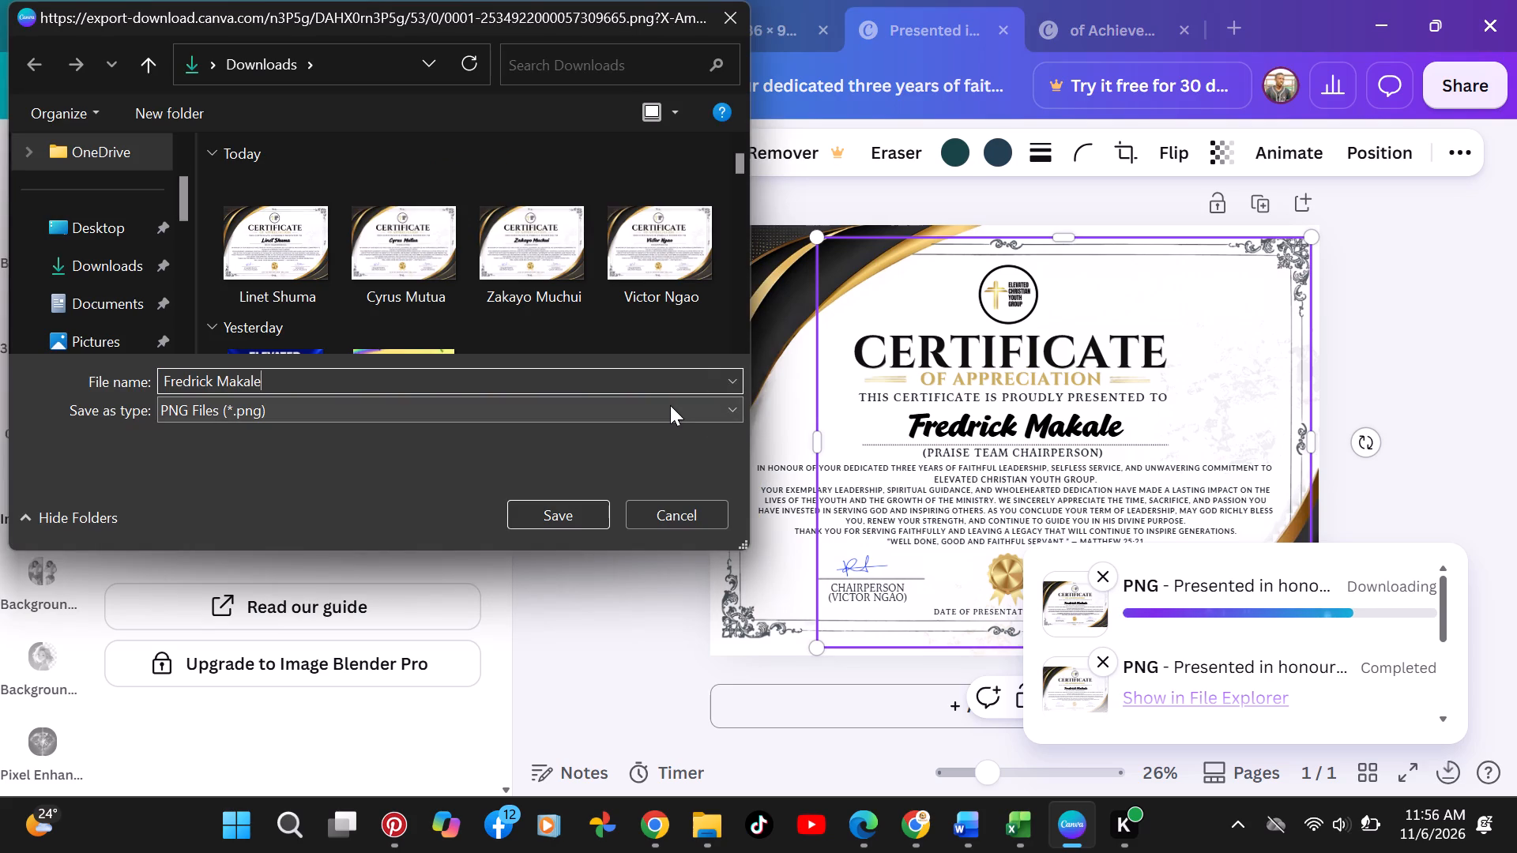
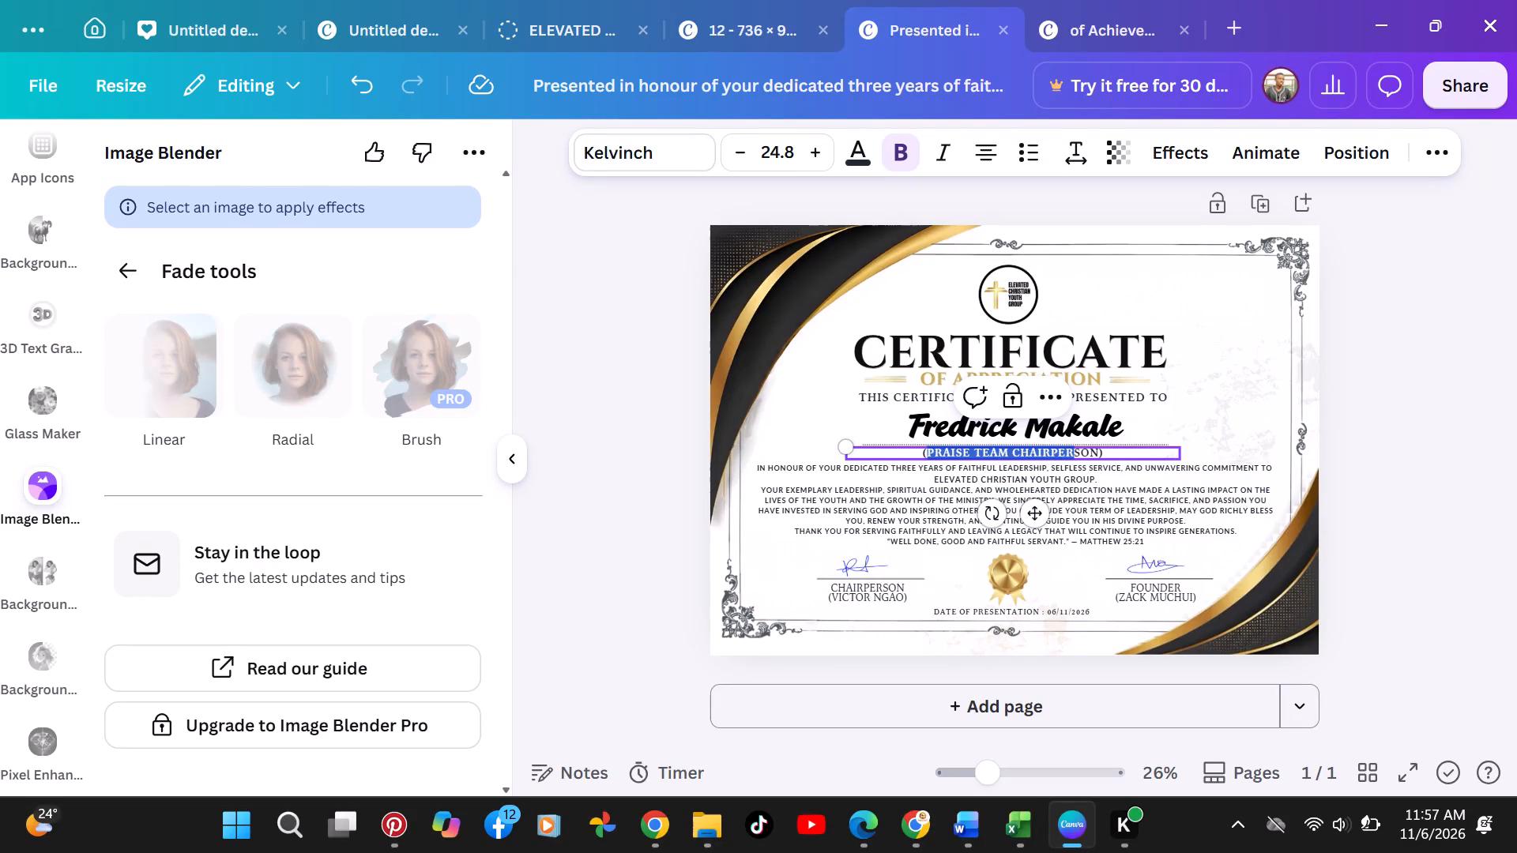
# Replace the role in parentheses below the recipient's name with the copied text VICE CHAIRPERSON PRAISE TEAM.
pyautogui.moveTo(1078, 449); pyautogui.dragTo(1099, 449)
pyautogui.moveTo(1099, 449); pyautogui.dragTo(1099, 449)
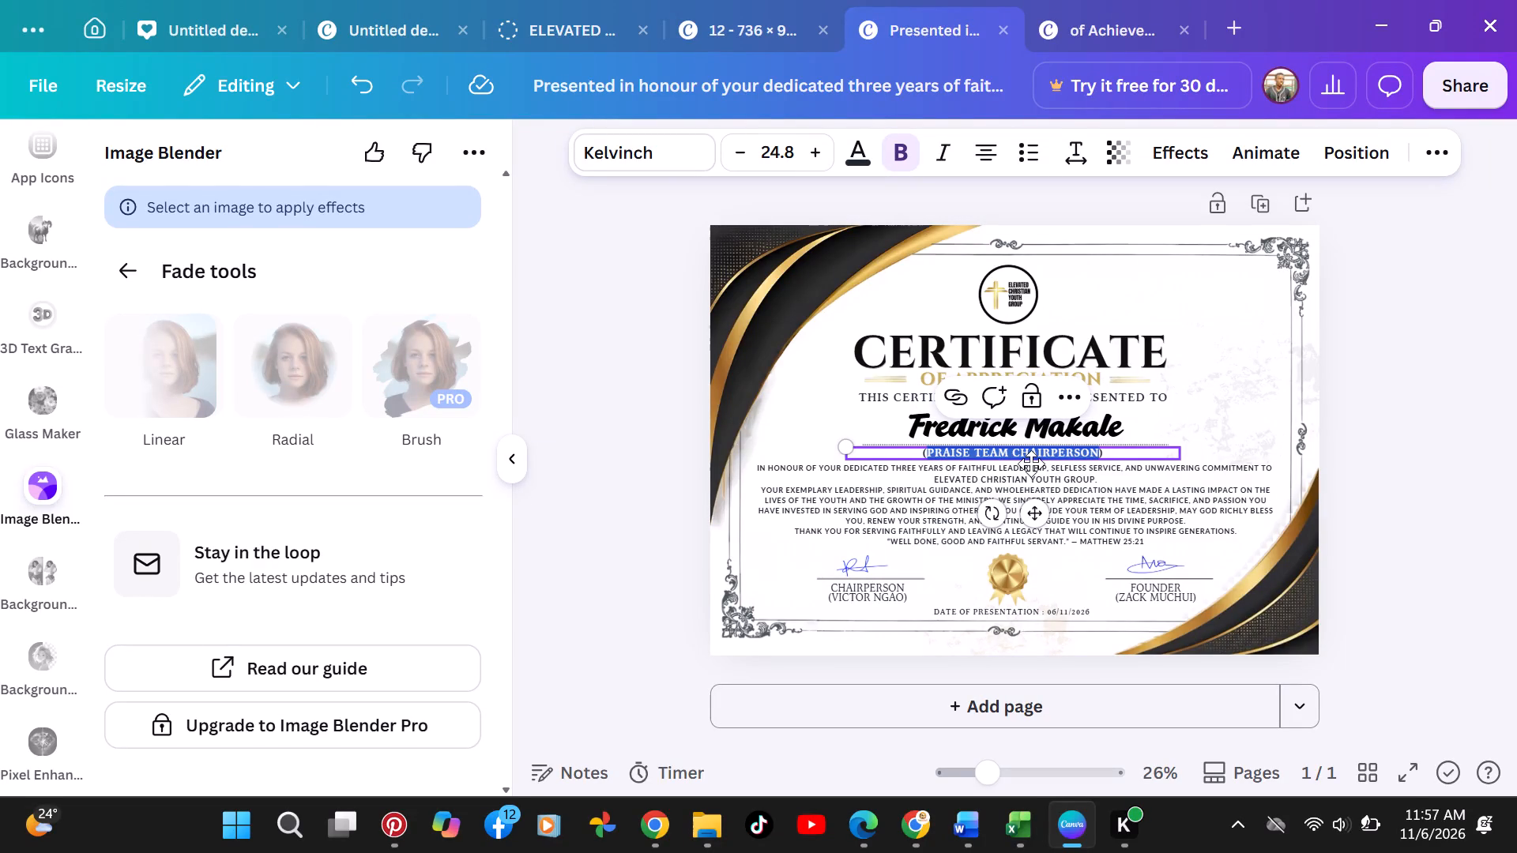
pyautogui.hotkey('ctrl', 'v')
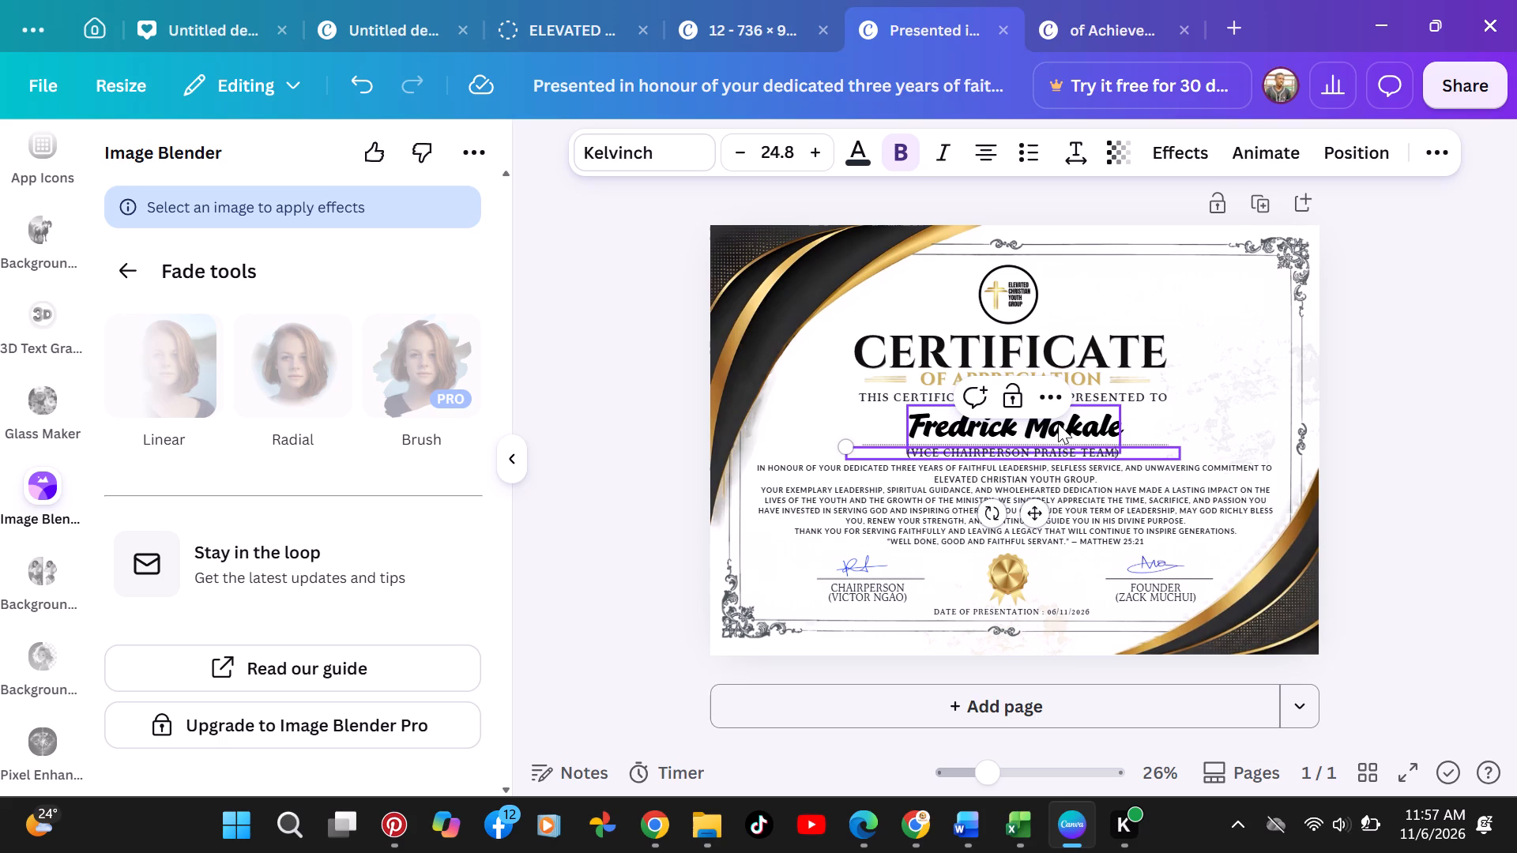
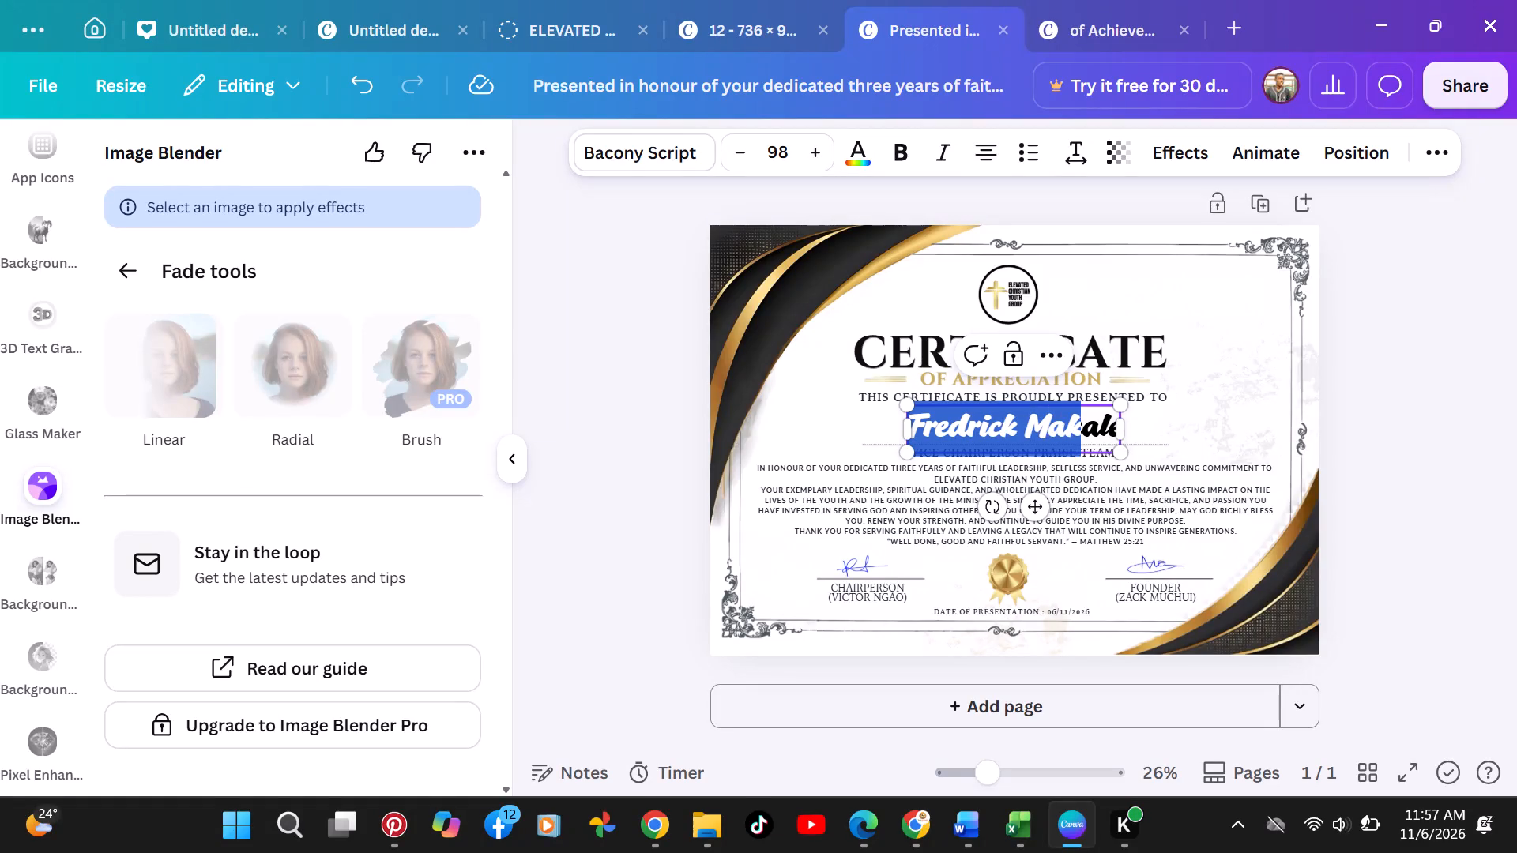
# Replace the recipient's name on the certificate with the next recipient's copied name.
pyautogui.moveTo(1077, 424); pyautogui.dragTo(1118, 426)
pyautogui.hotkey('ctrl', 'v')
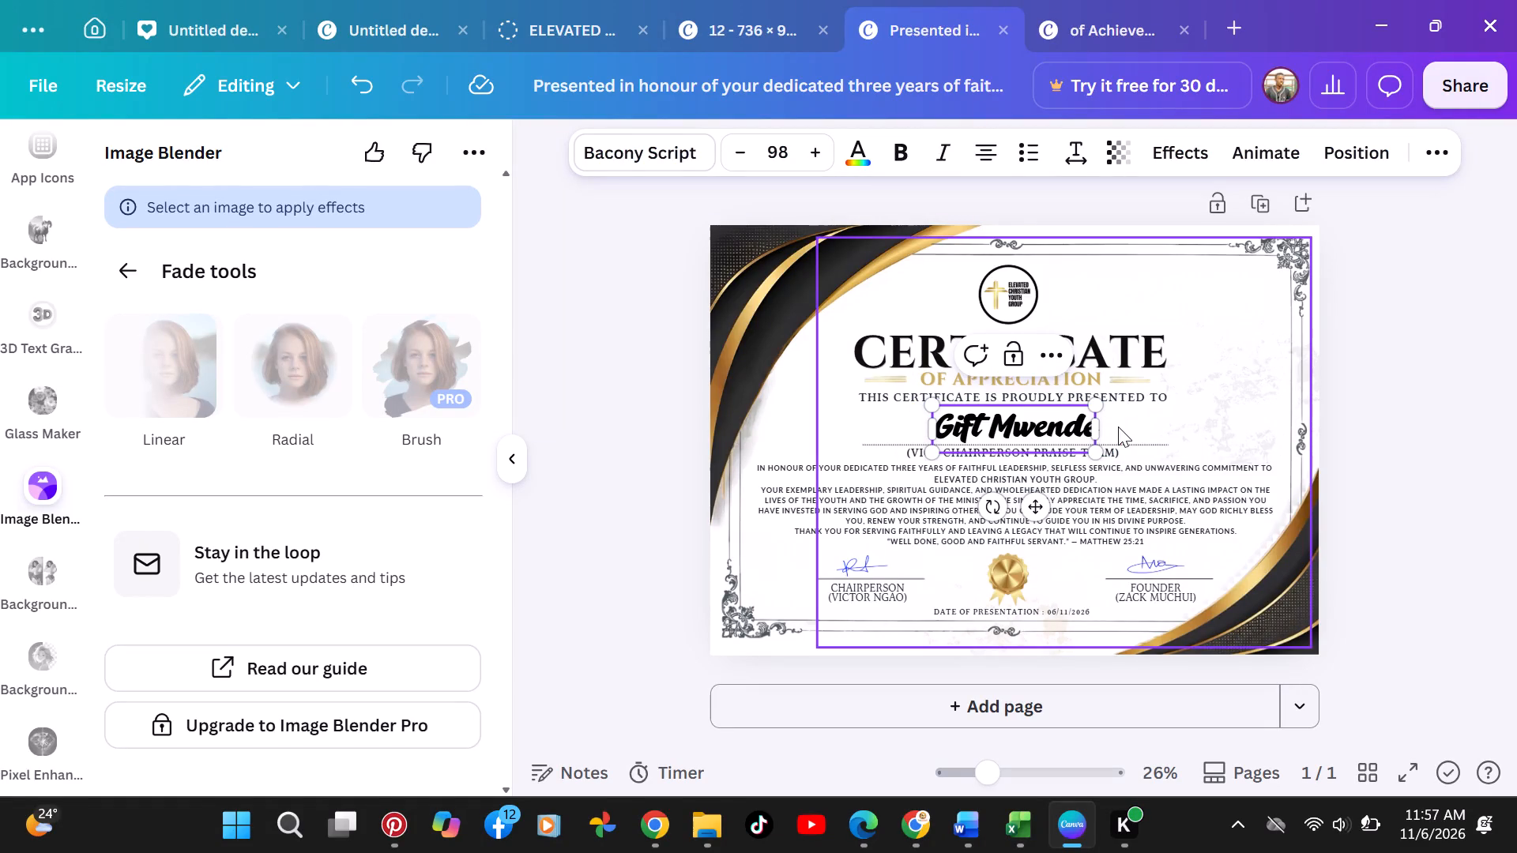
pyautogui.click(1391, 421)
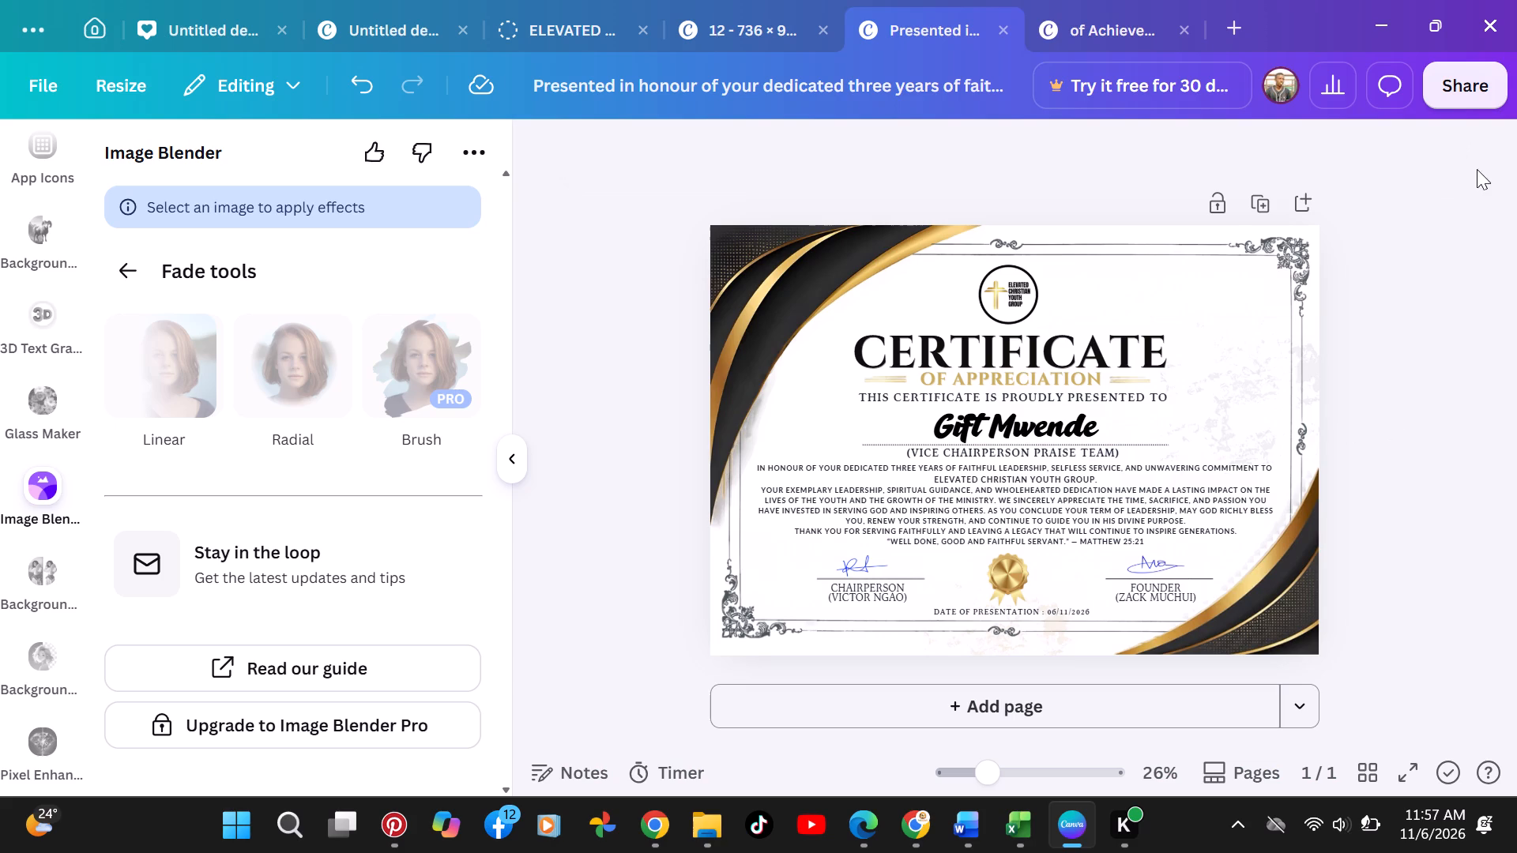
# Download the updated praise team certificate as a PNG to the Downloads folder, naming the file with the new recipient's copied name.
pyautogui.click(1470, 87)
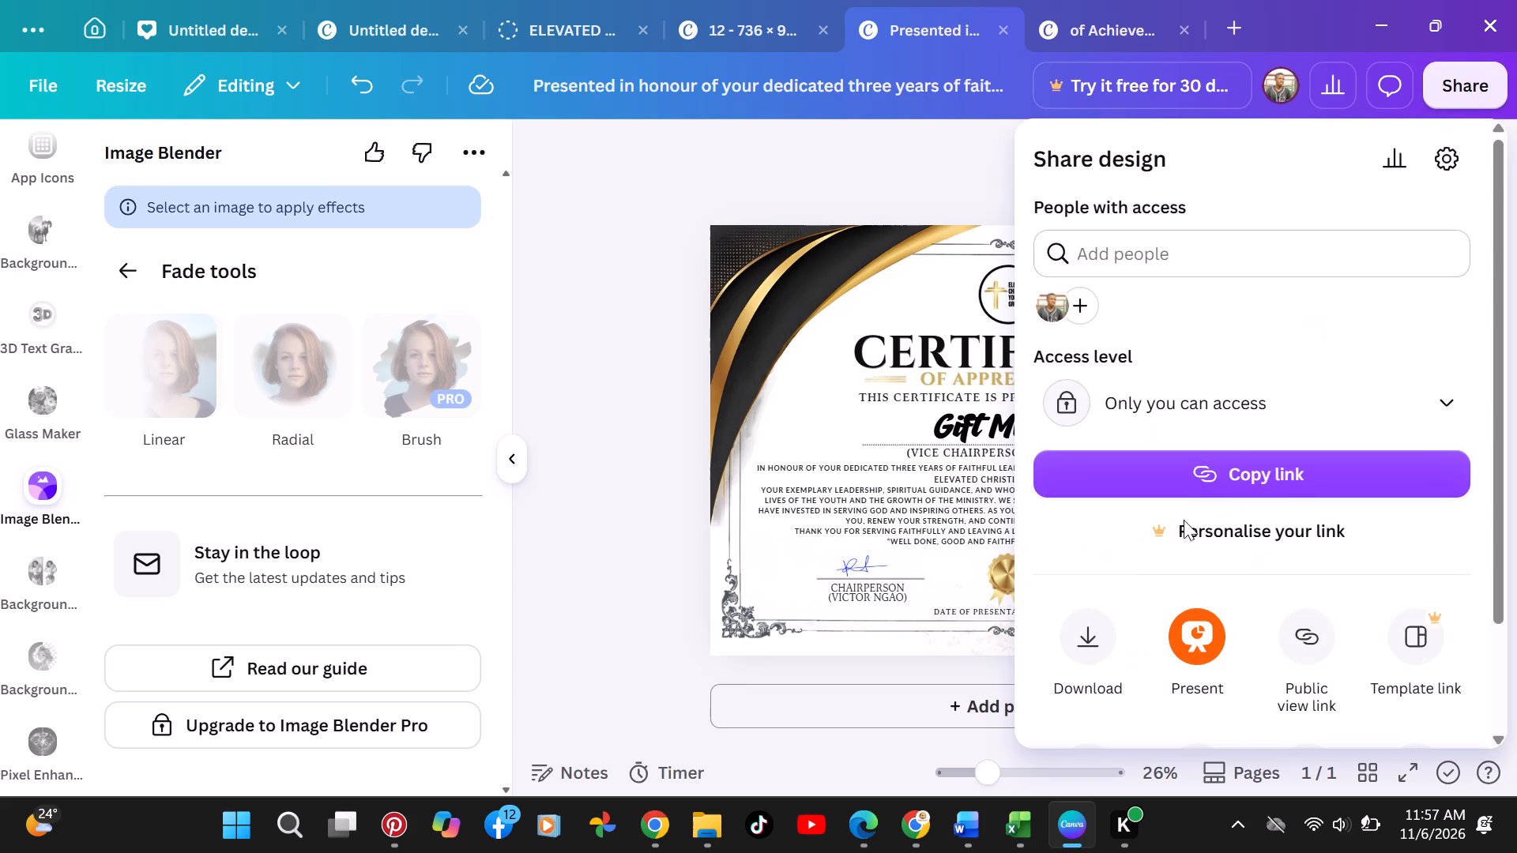
pyautogui.click(1069, 667)
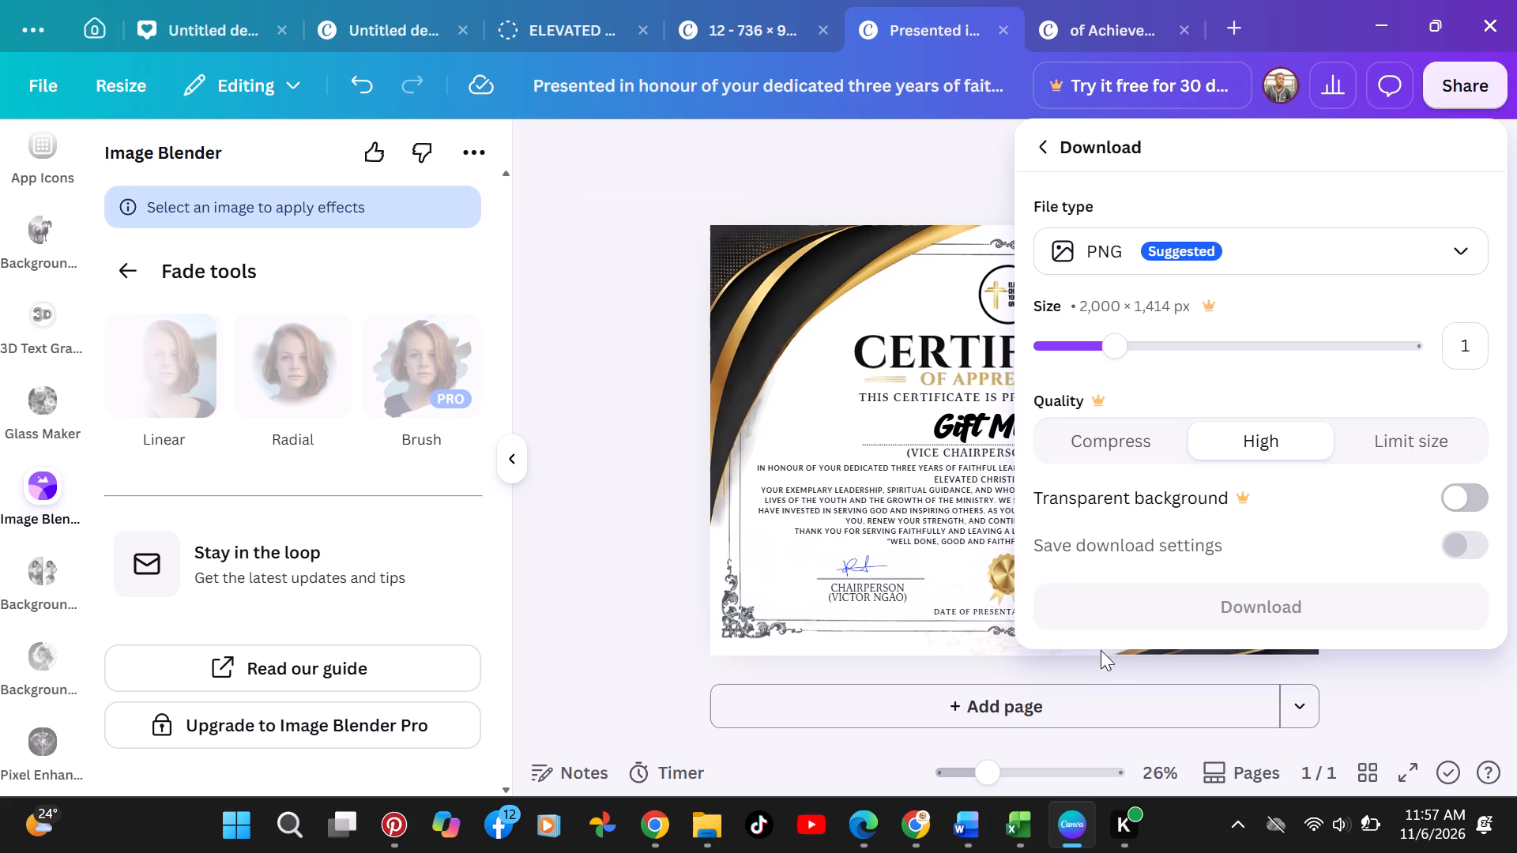
pyautogui.click(1167, 598)
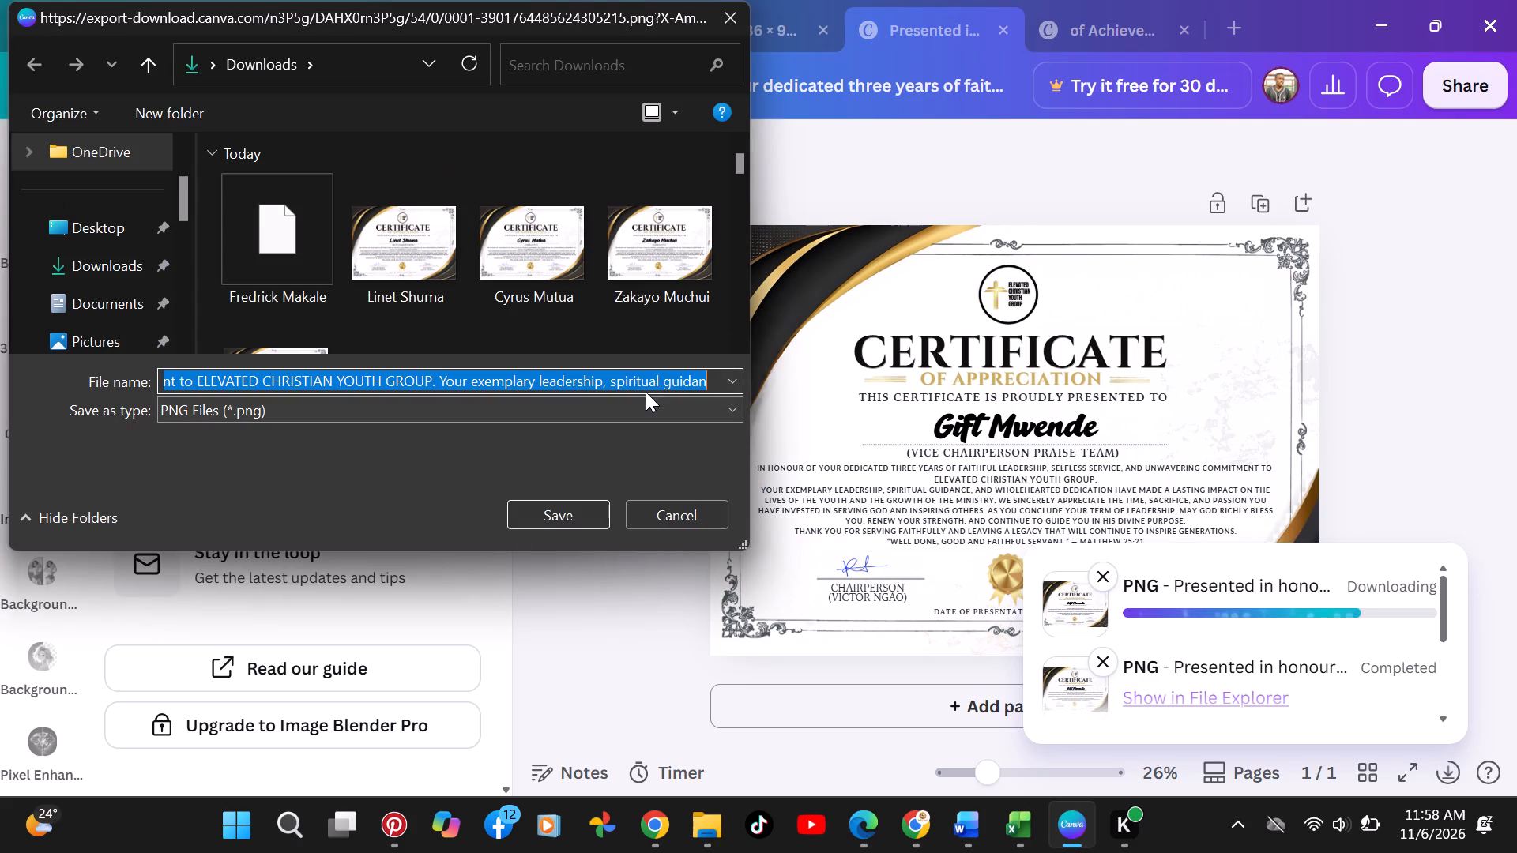
pyautogui.hotkey('ctrl', 'v')
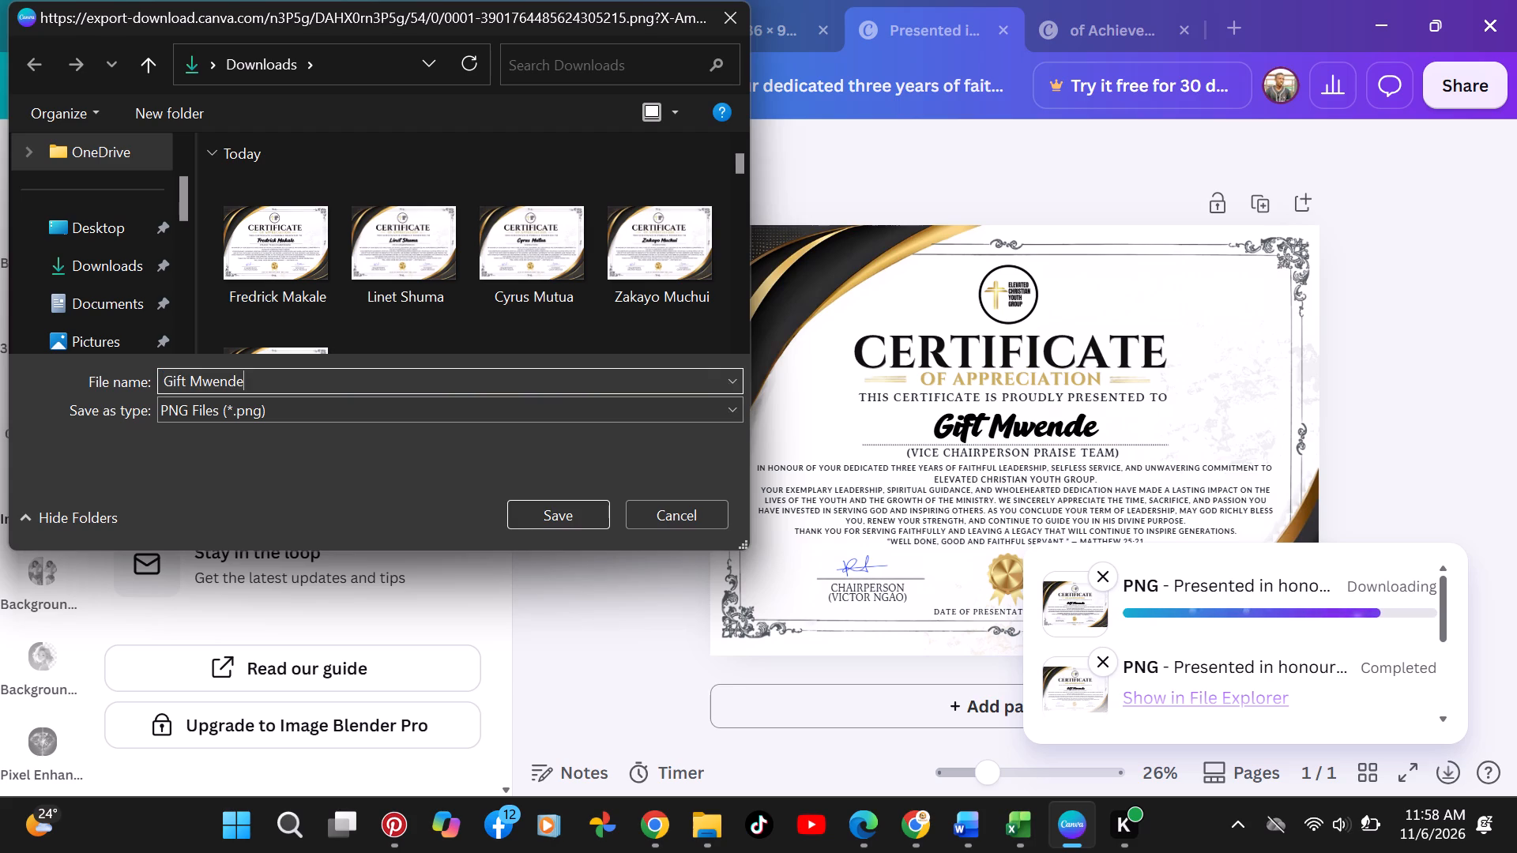
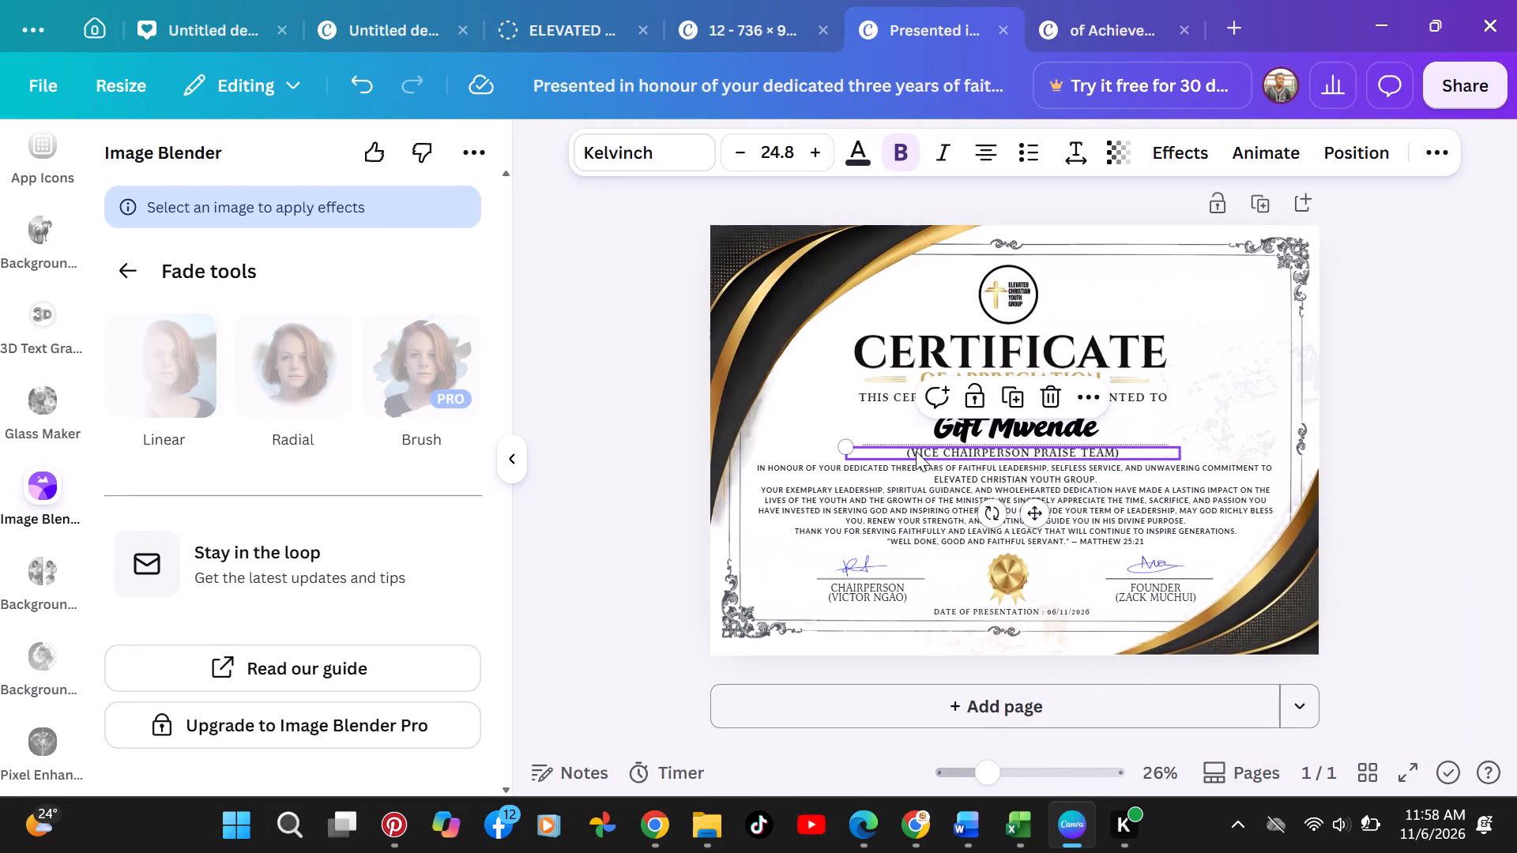
# Open the role line beneath the recipient's name for editing and select the role wording inside the parentheses.
pyautogui.moveTo(912, 451); pyautogui.dragTo(1056, 444)
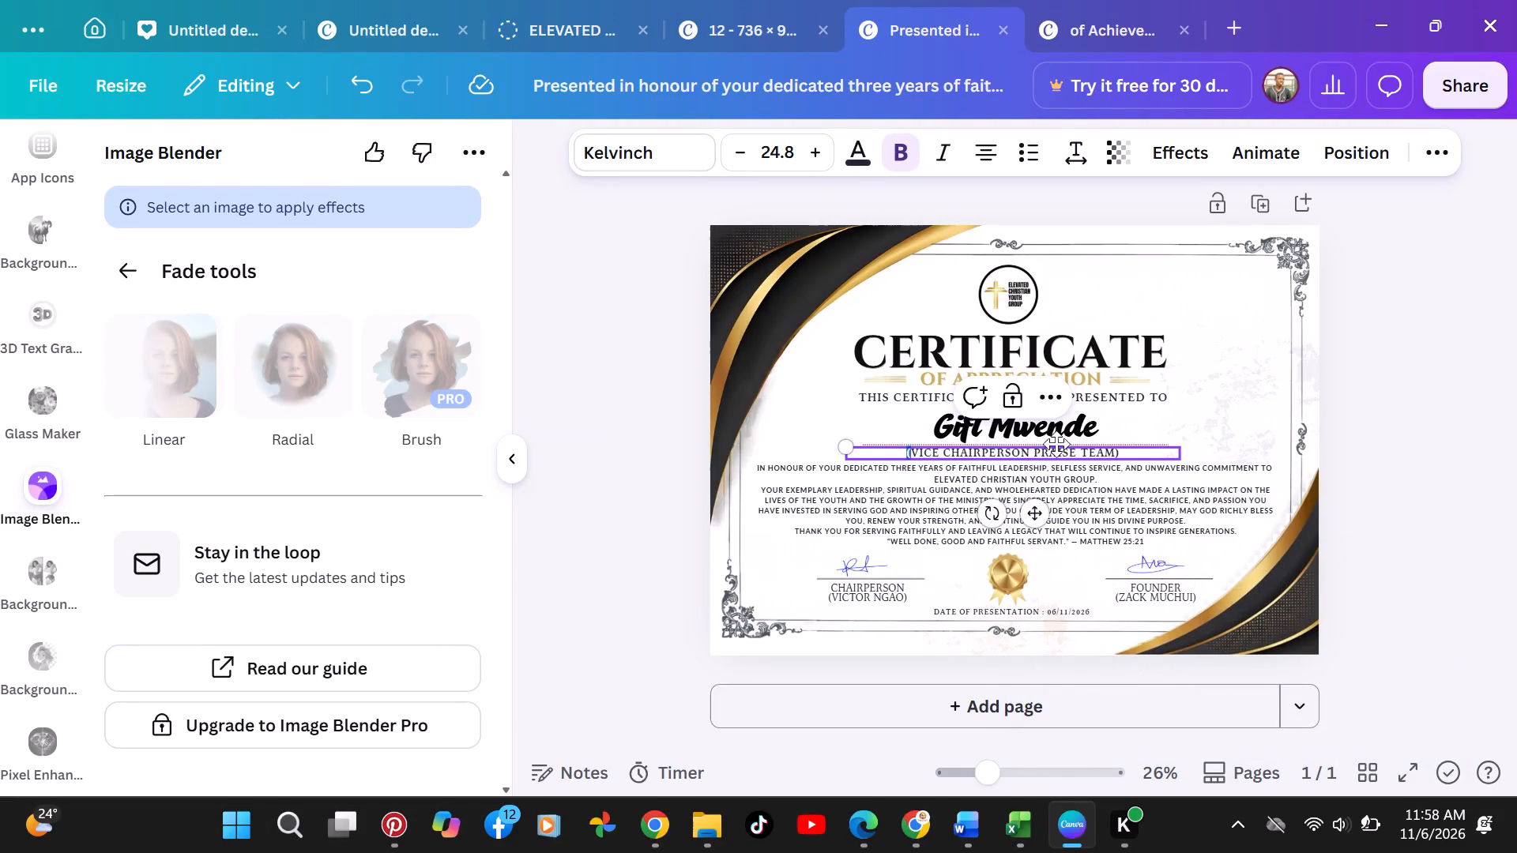
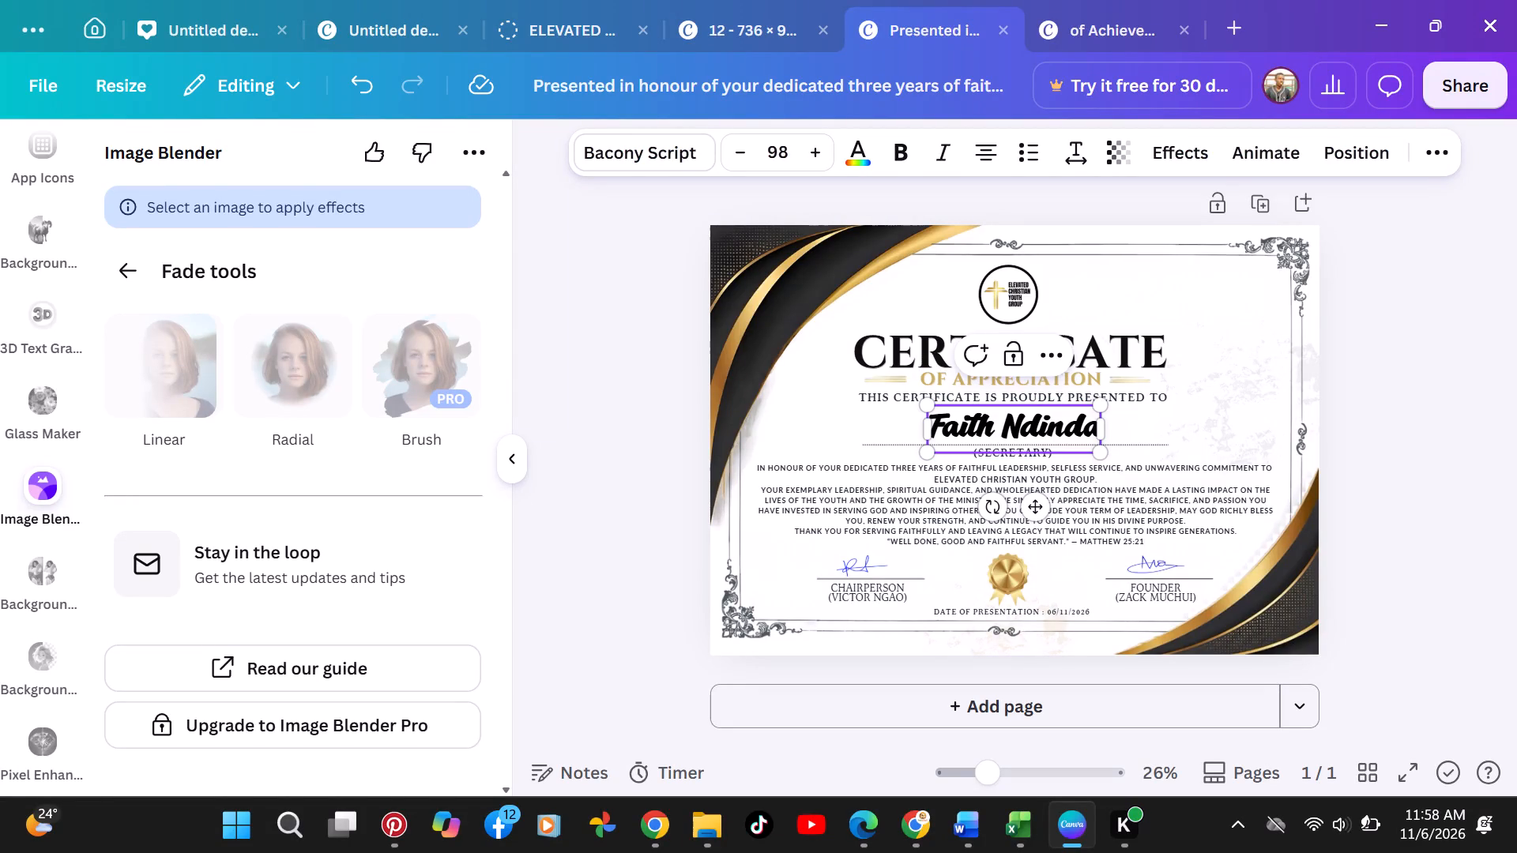
# Download the secretary's personalised certificate of appreciation as a PNG image.
pyautogui.click(1455, 100)
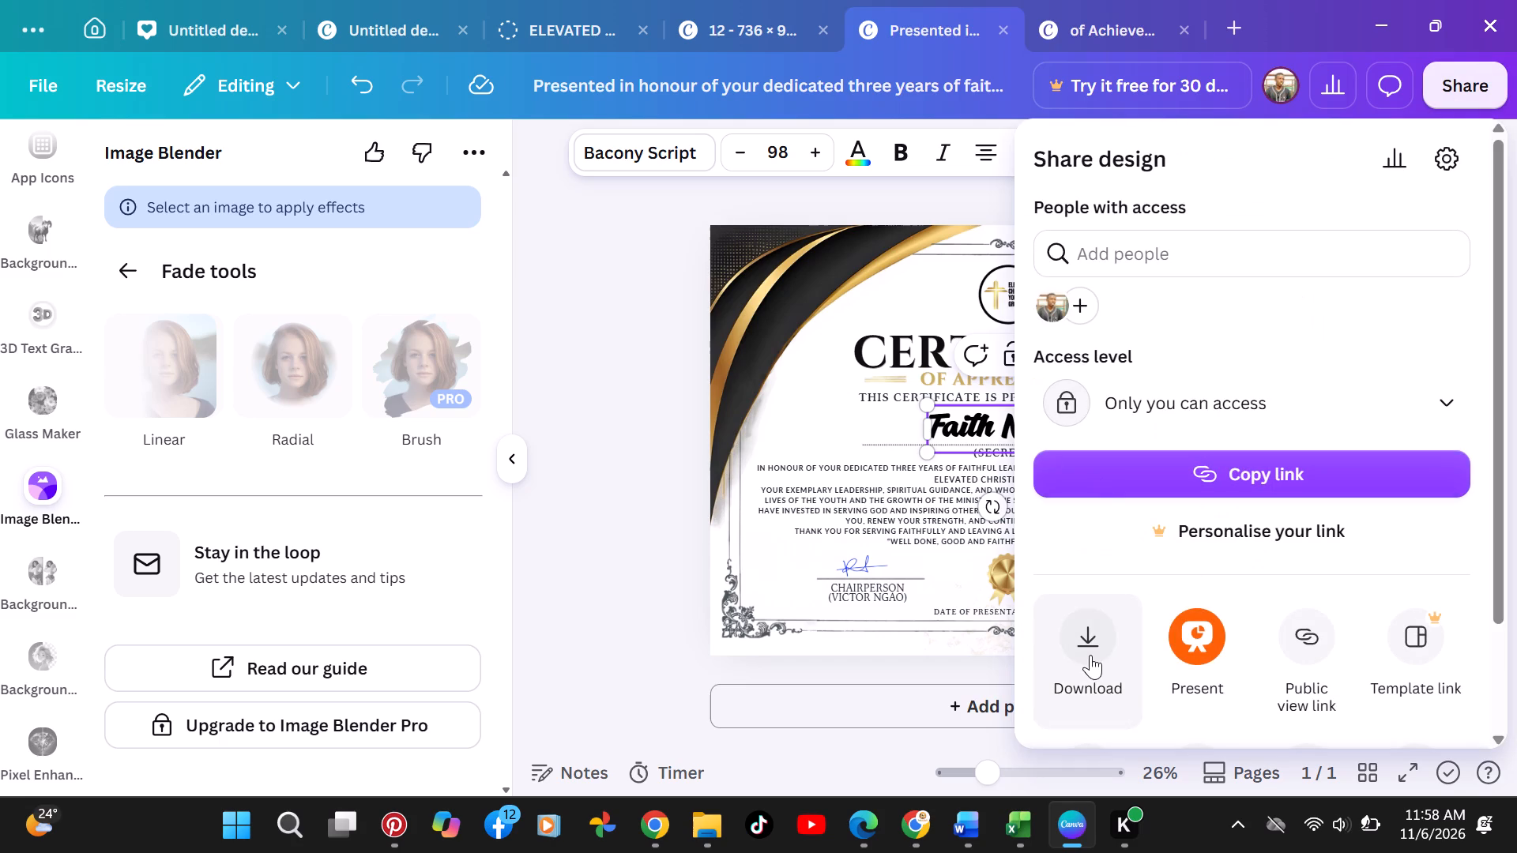
pyautogui.click(1090, 655)
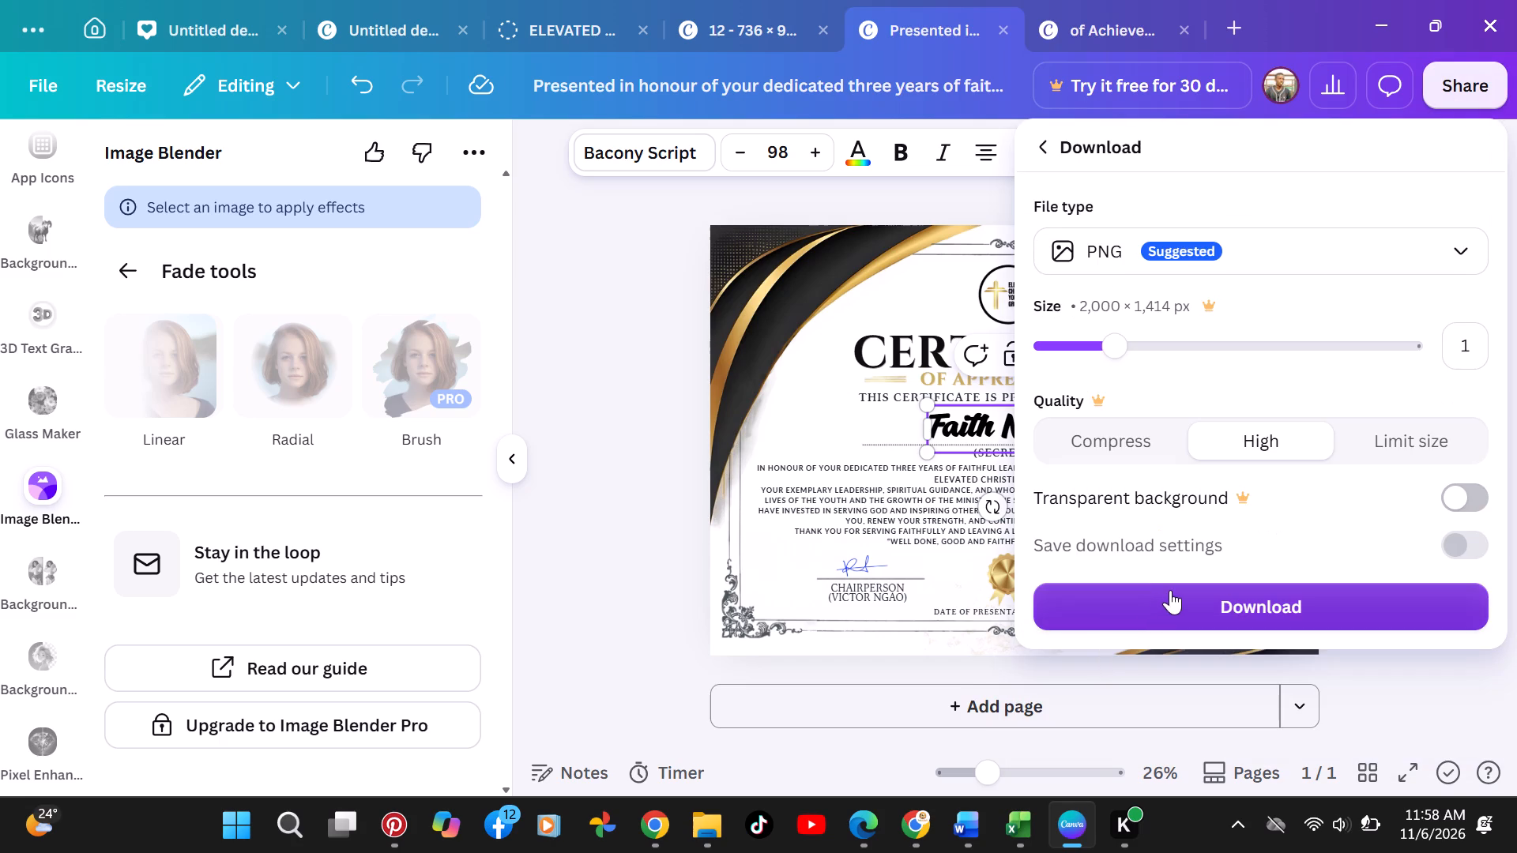
# Export the secretary's certificate as a PNG to the Downloads folder, naming the file with the recipient's copied name.
pyautogui.click(1170, 590)
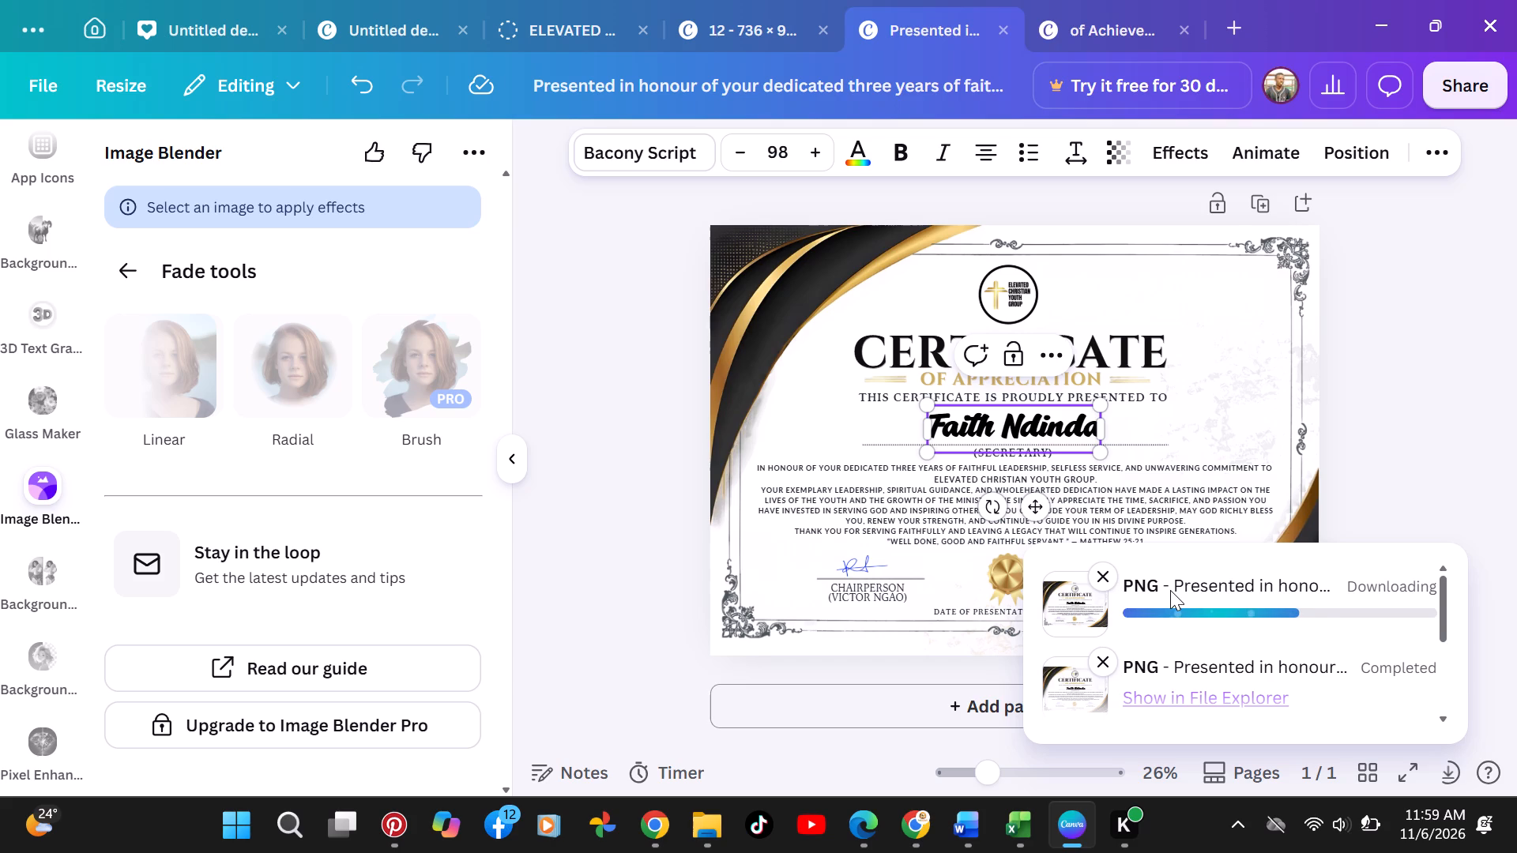
pyautogui.hotkey('ctrl', 'v')
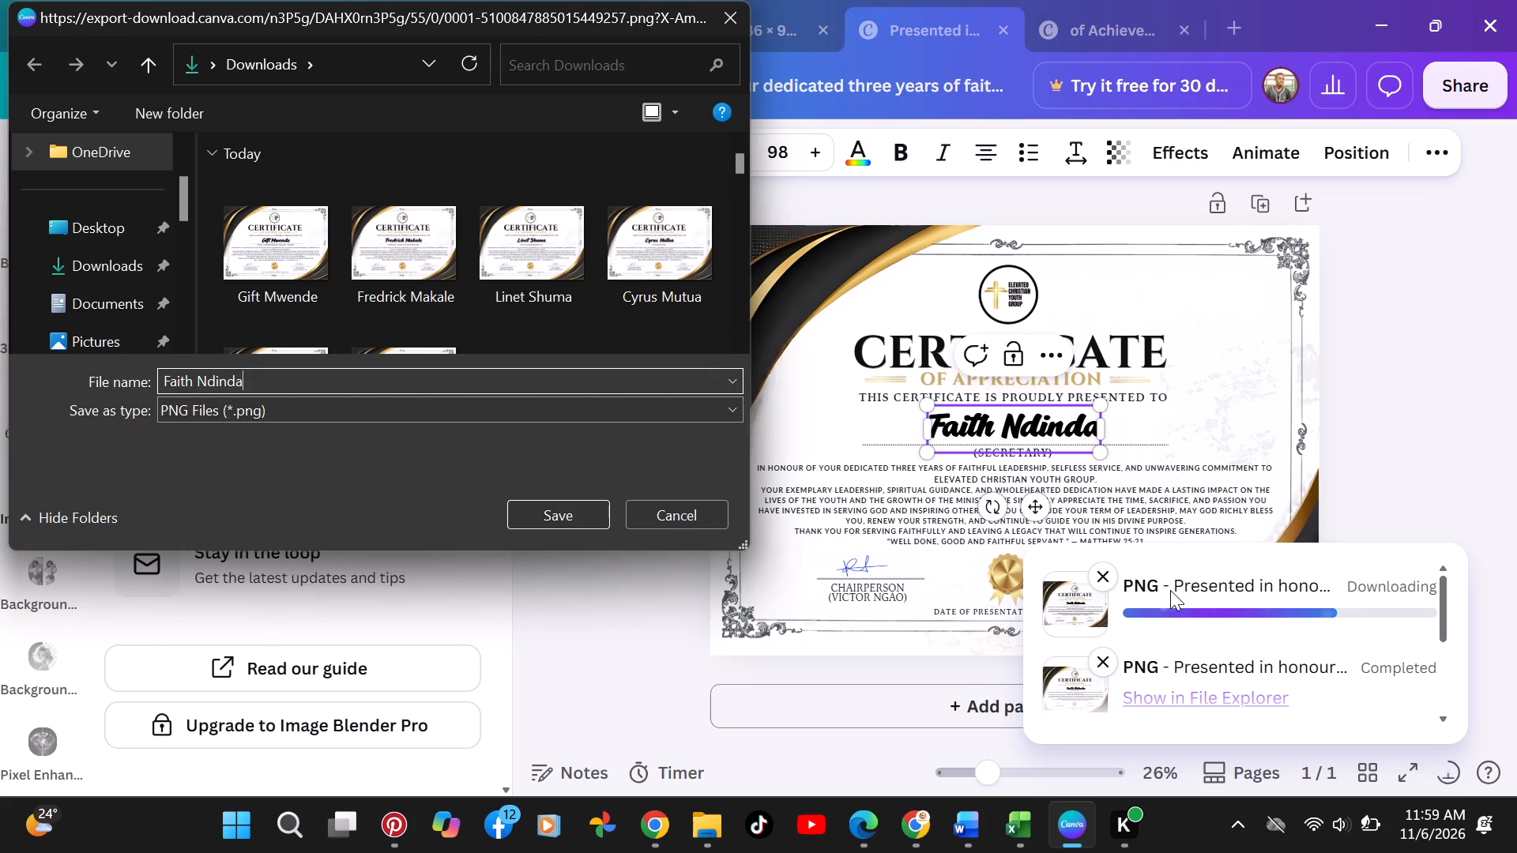
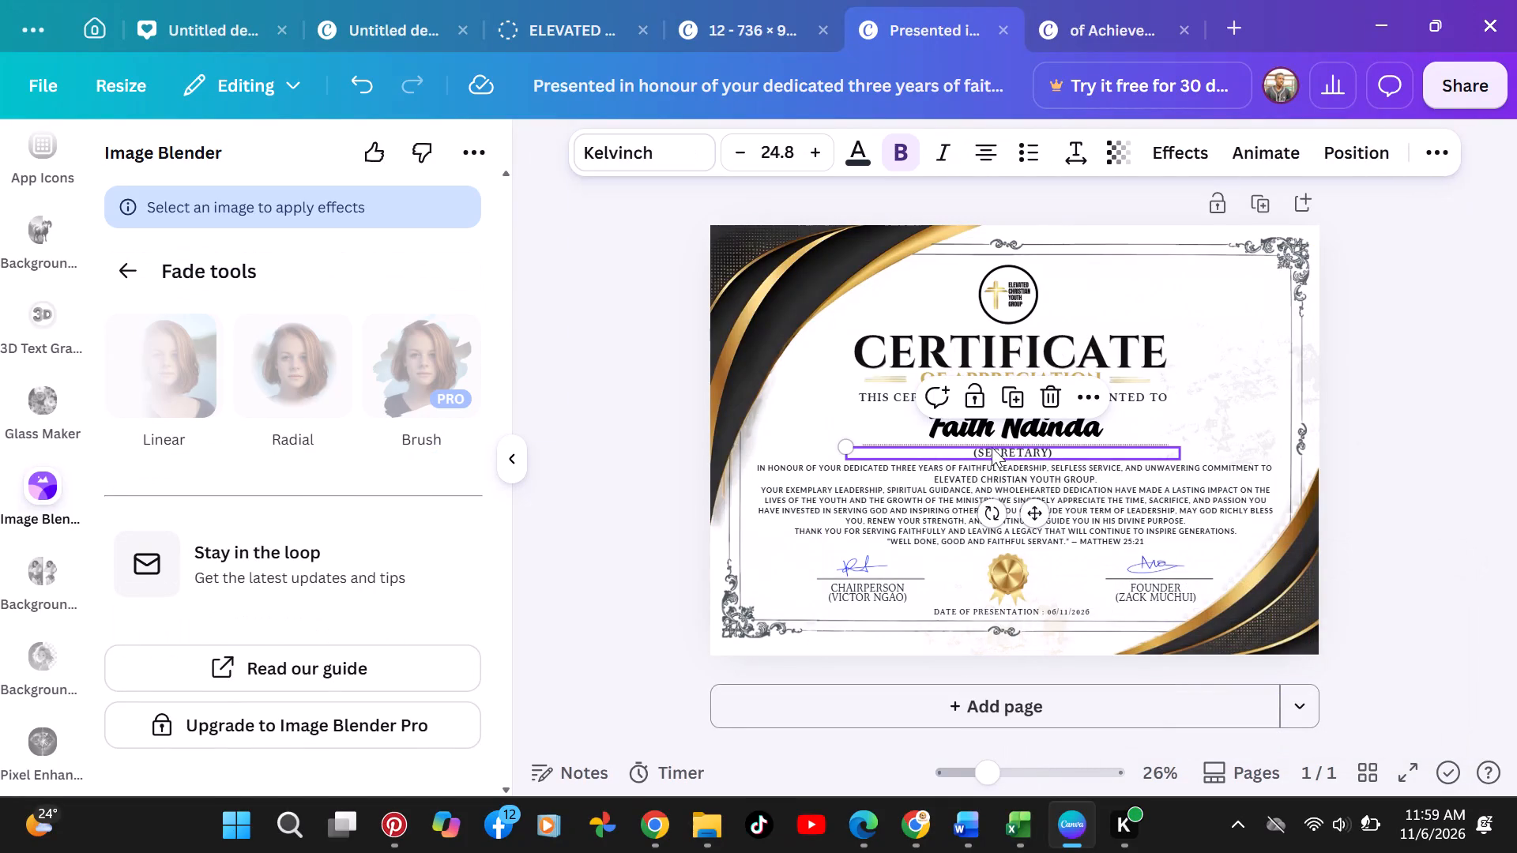
# Replace the role wording inside the parentheses beneath the recipient's name with the copied role VICE SECRETARY.
pyautogui.click(980, 449)
pyautogui.moveTo(980, 449); pyautogui.dragTo(1043, 451)
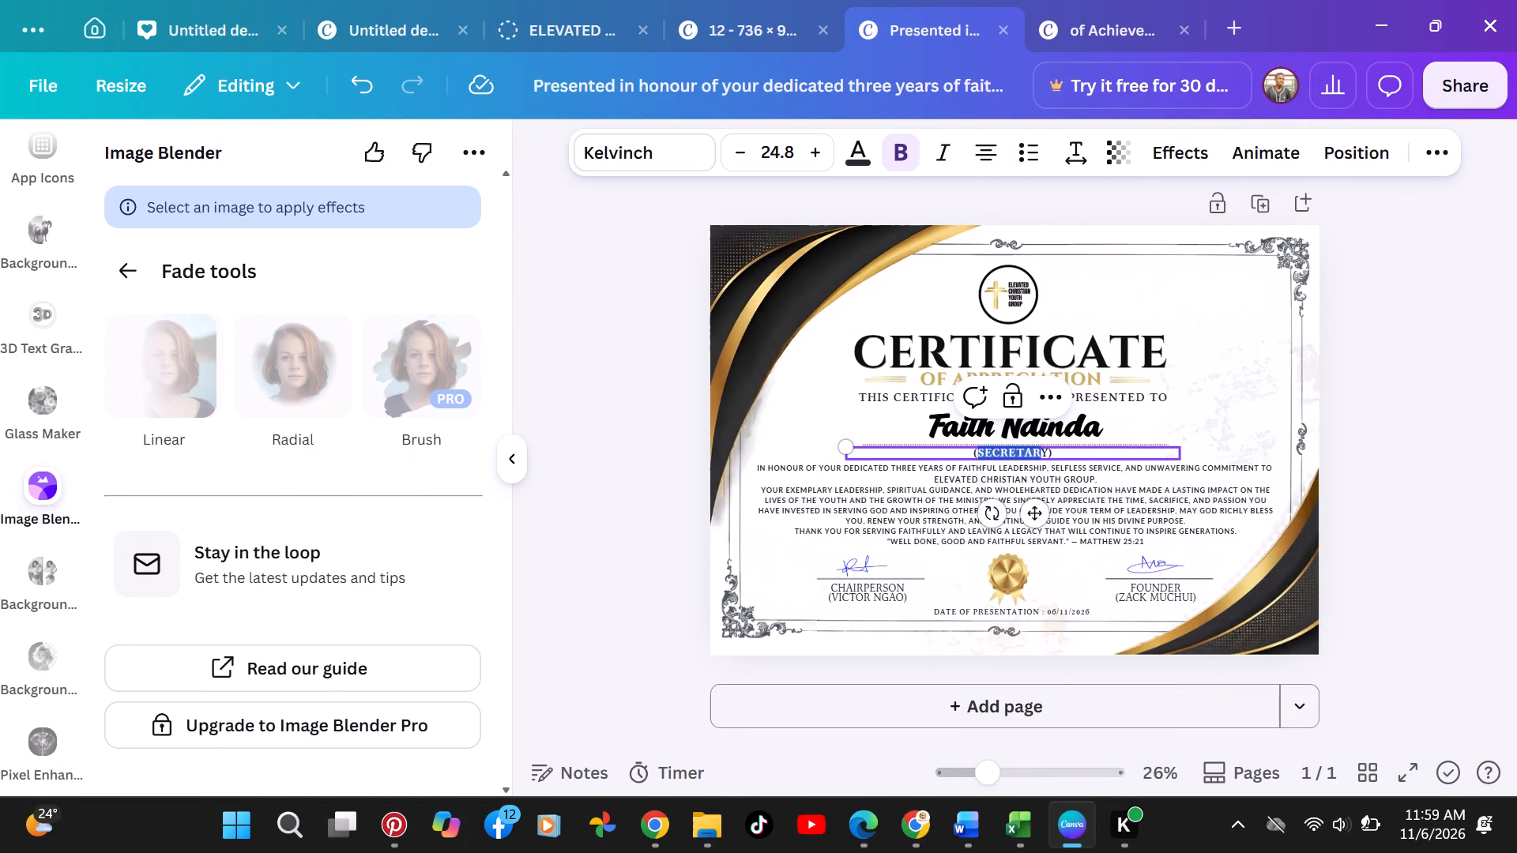
pyautogui.moveTo(1043, 451); pyautogui.dragTo(1045, 451)
pyautogui.hotkey('ctrl', 'v')
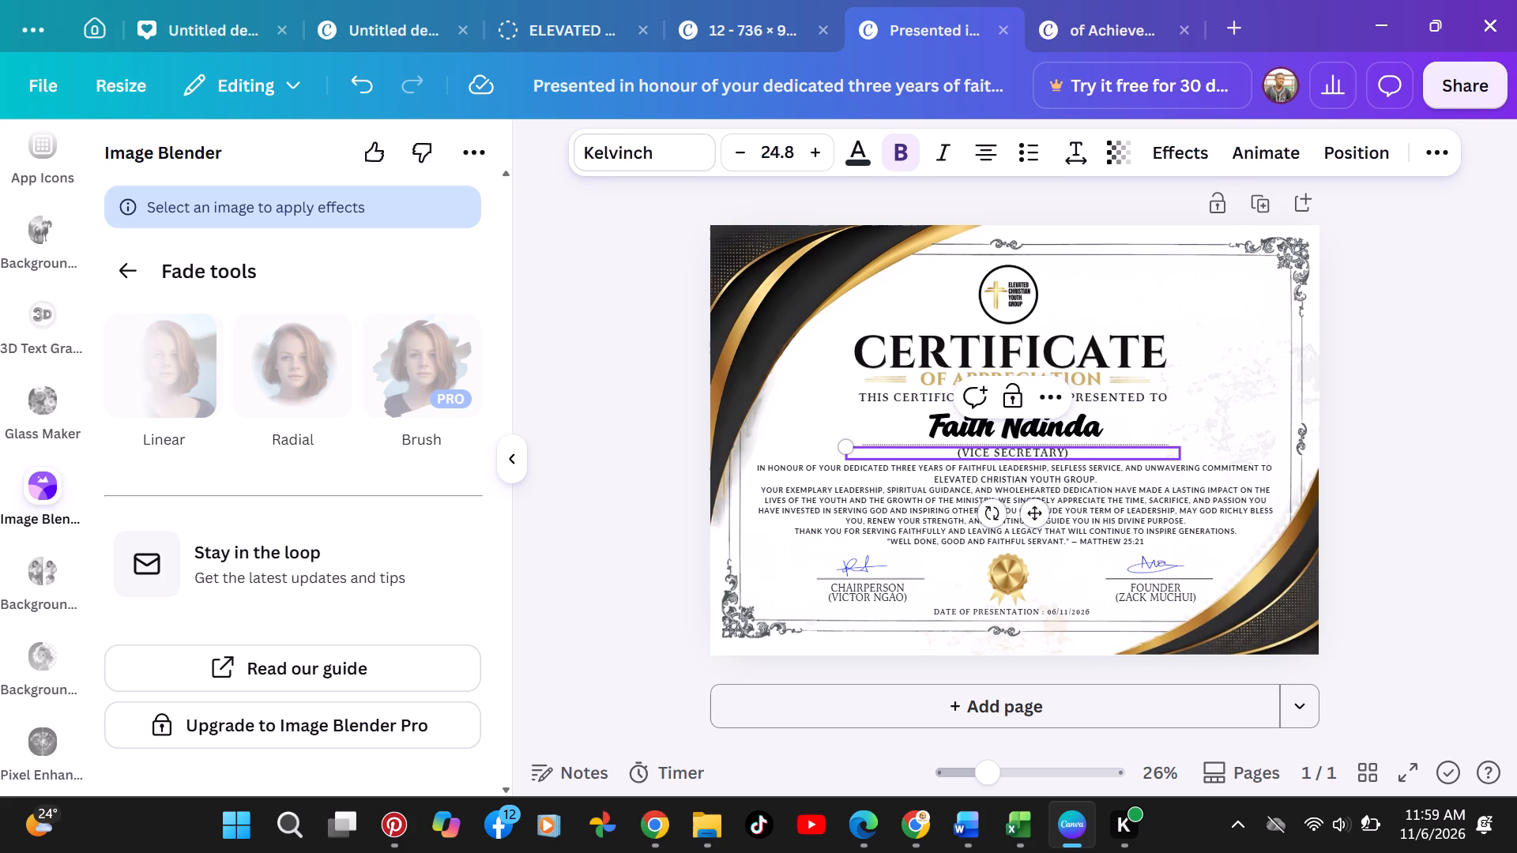
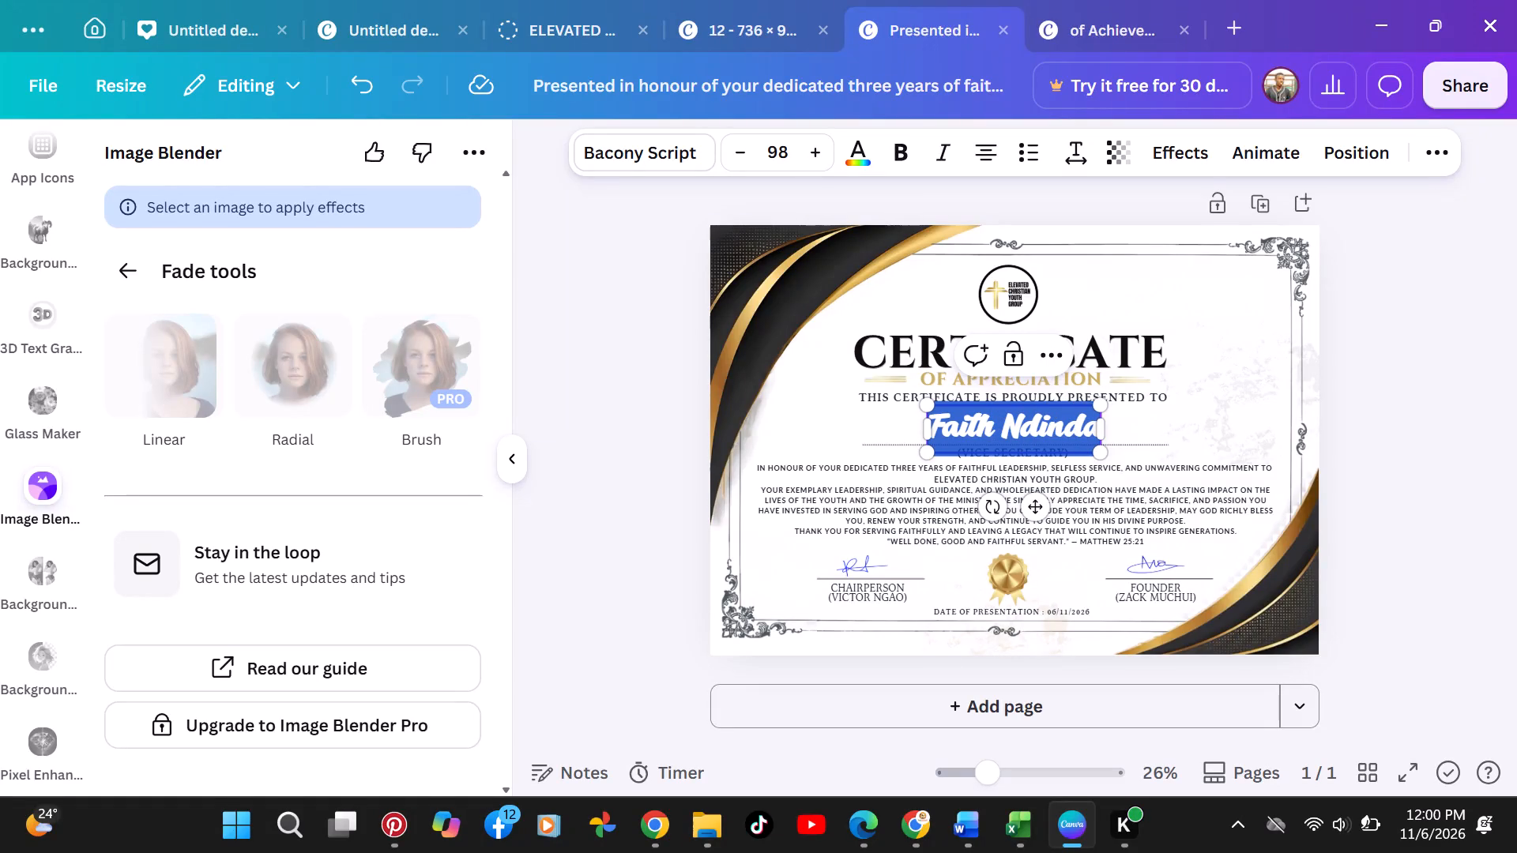
# Replace the recipient name on the certificate with the copied name of the vice secretary.
pyautogui.moveTo(1093, 416); pyautogui.dragTo(1097, 416)
pyautogui.hotkey('ctrl', 'v')
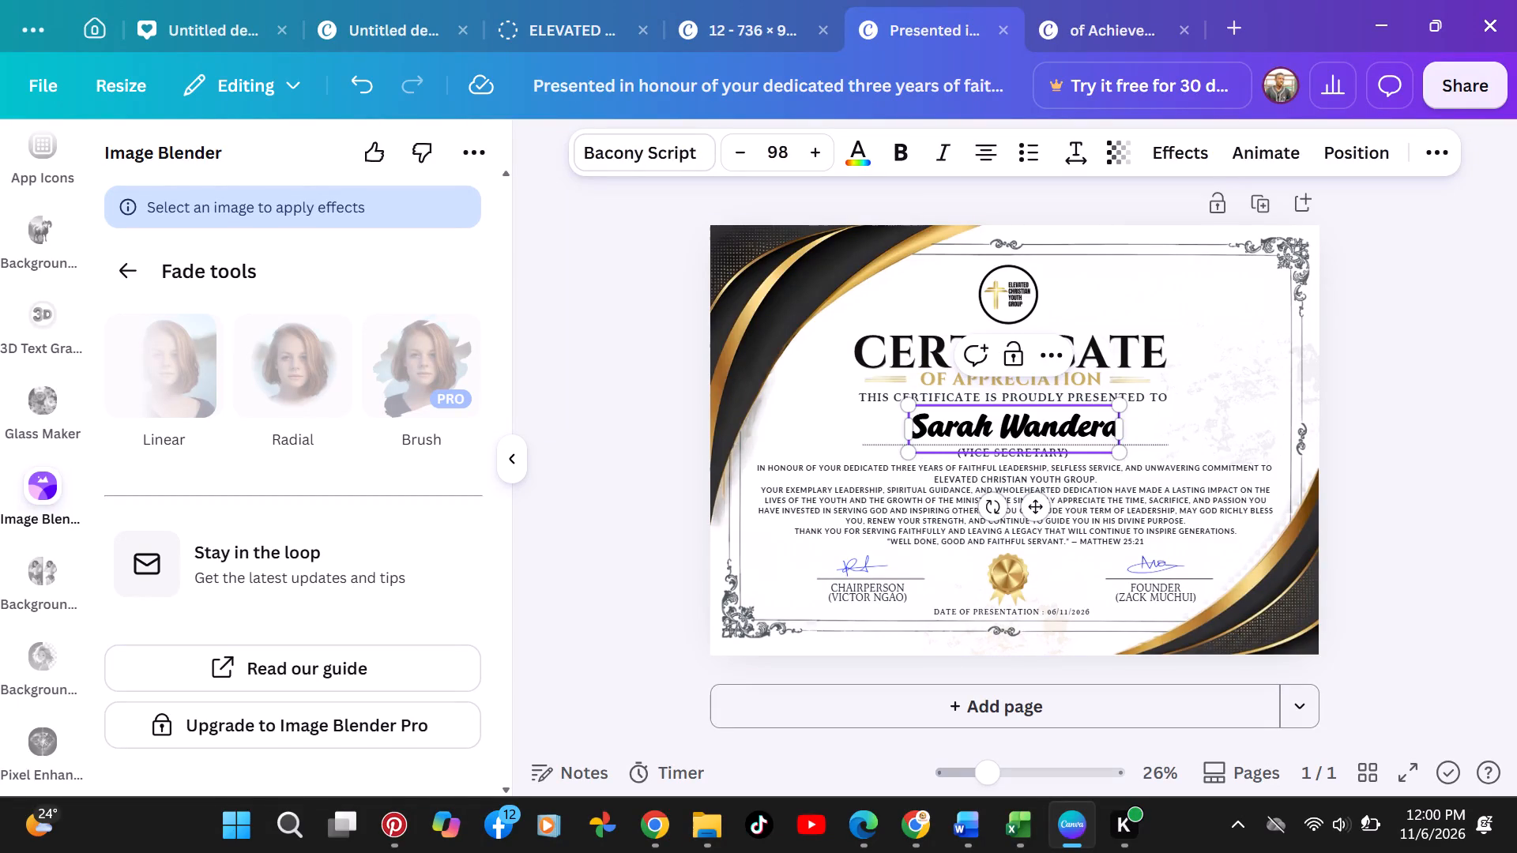
pyautogui.click(1355, 497)
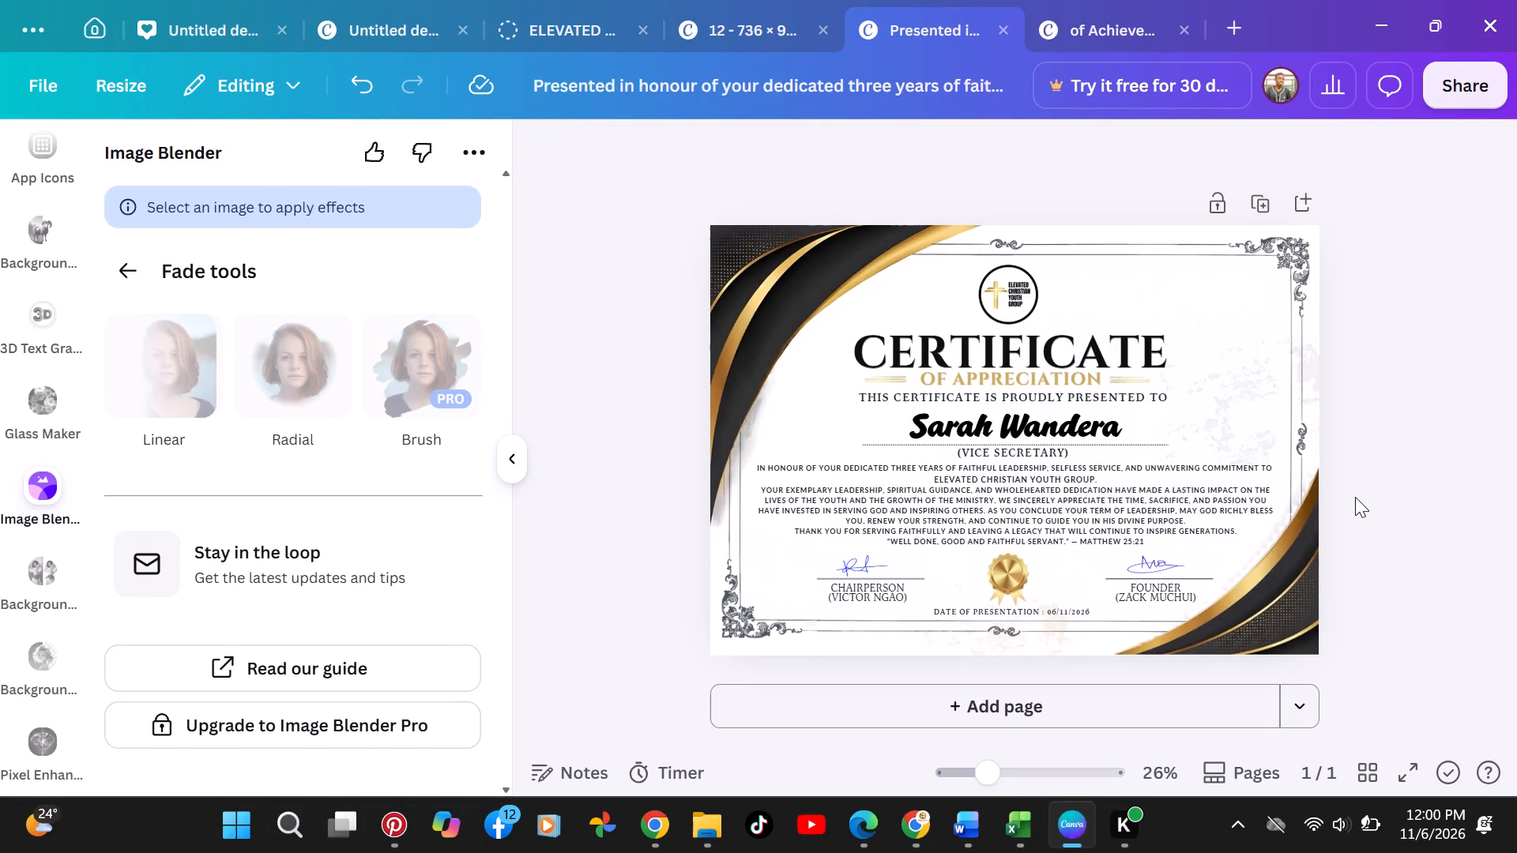
# Download the vice secretary's certificate as a PNG into Downloads, using the recipient's name as the file name.
pyautogui.click(1480, 95)
pyautogui.click(1095, 651)
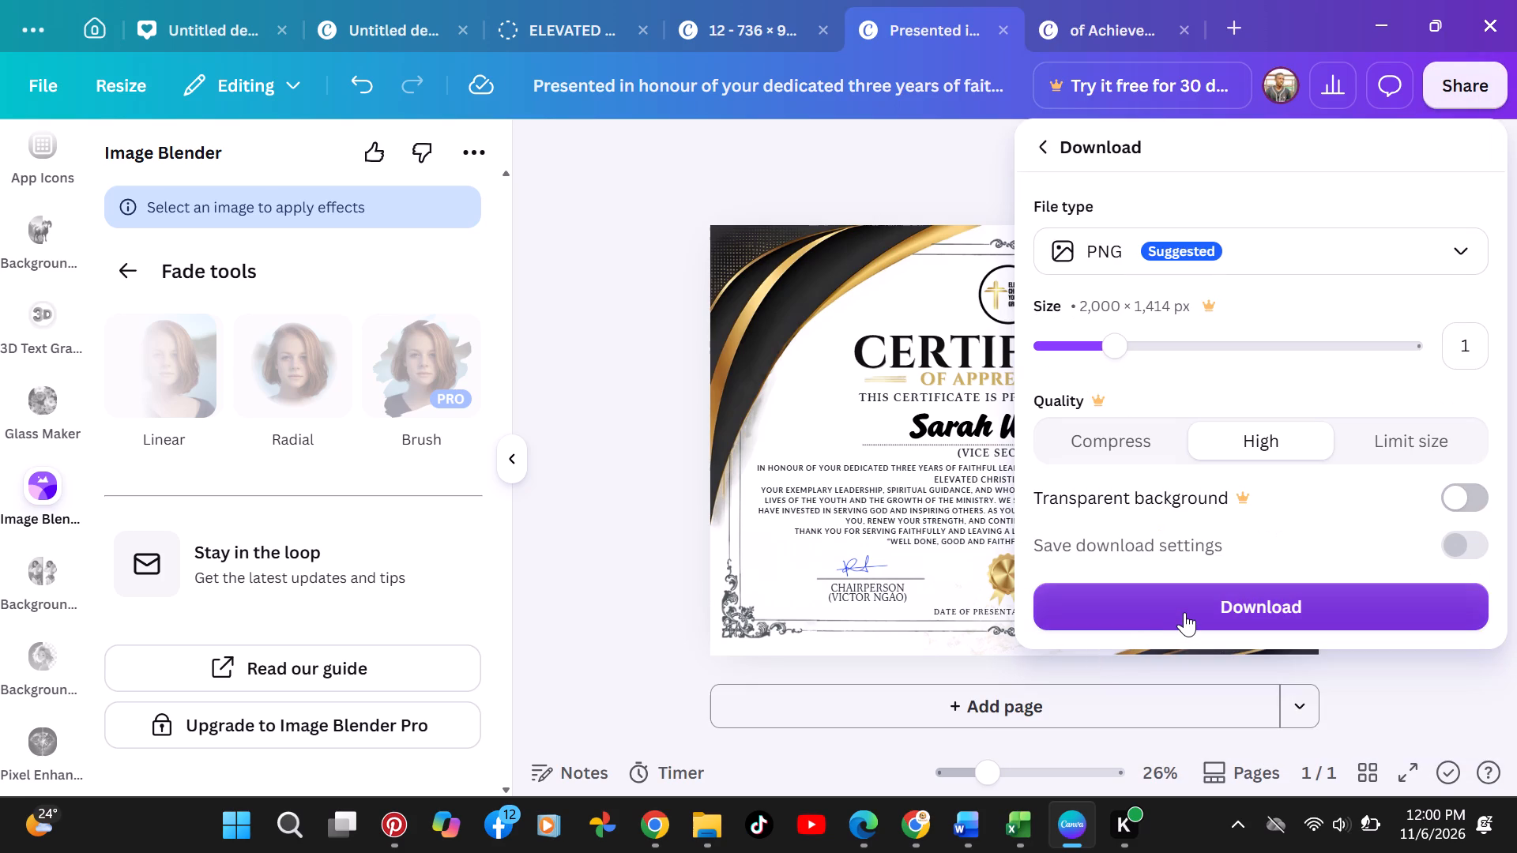
pyautogui.click(1184, 612)
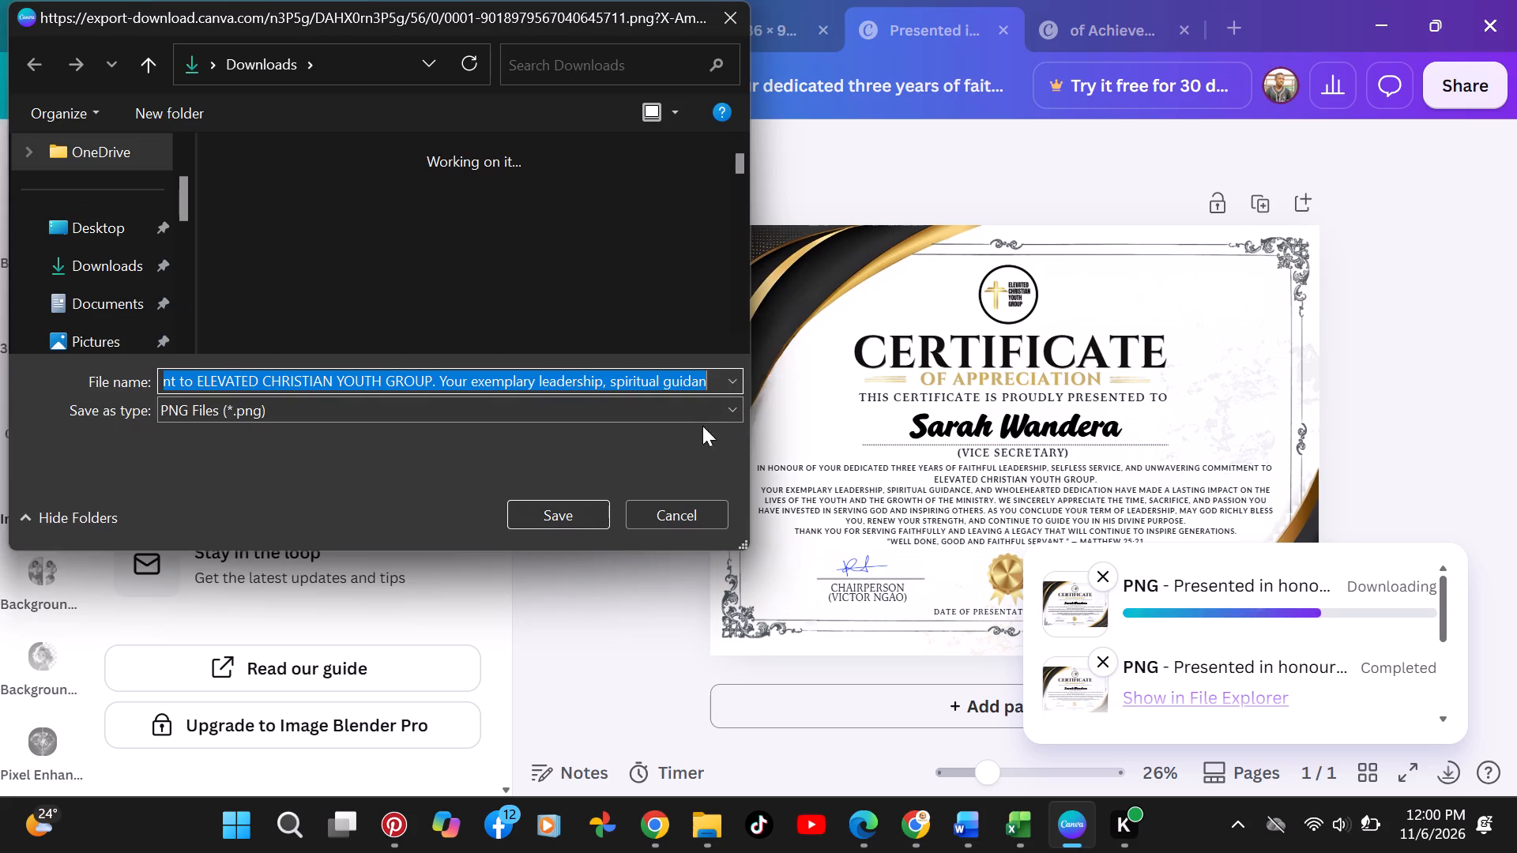
pyautogui.hotkey('ctrl', 'v')
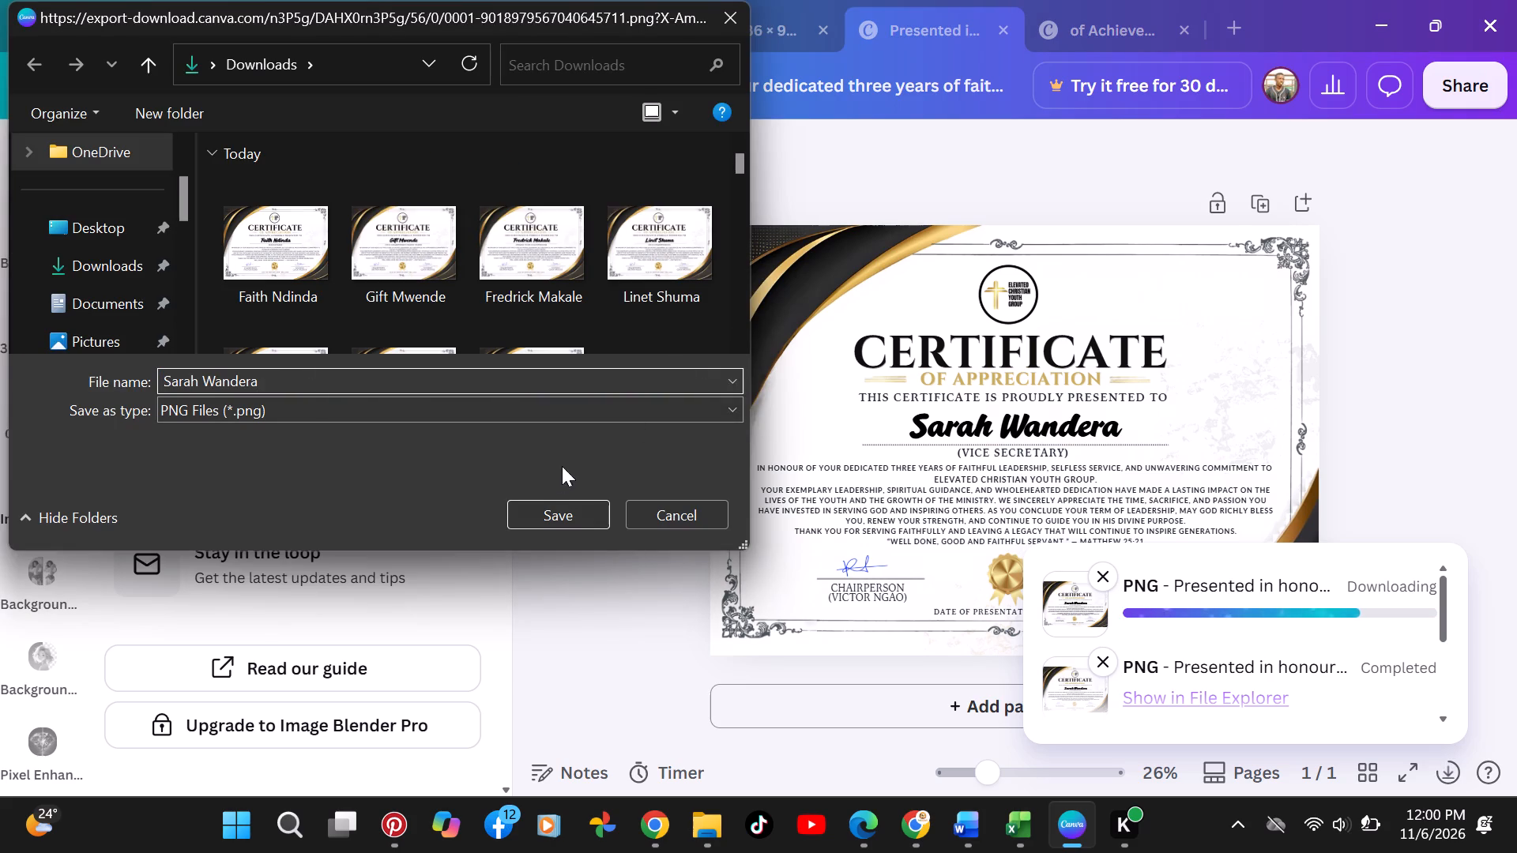
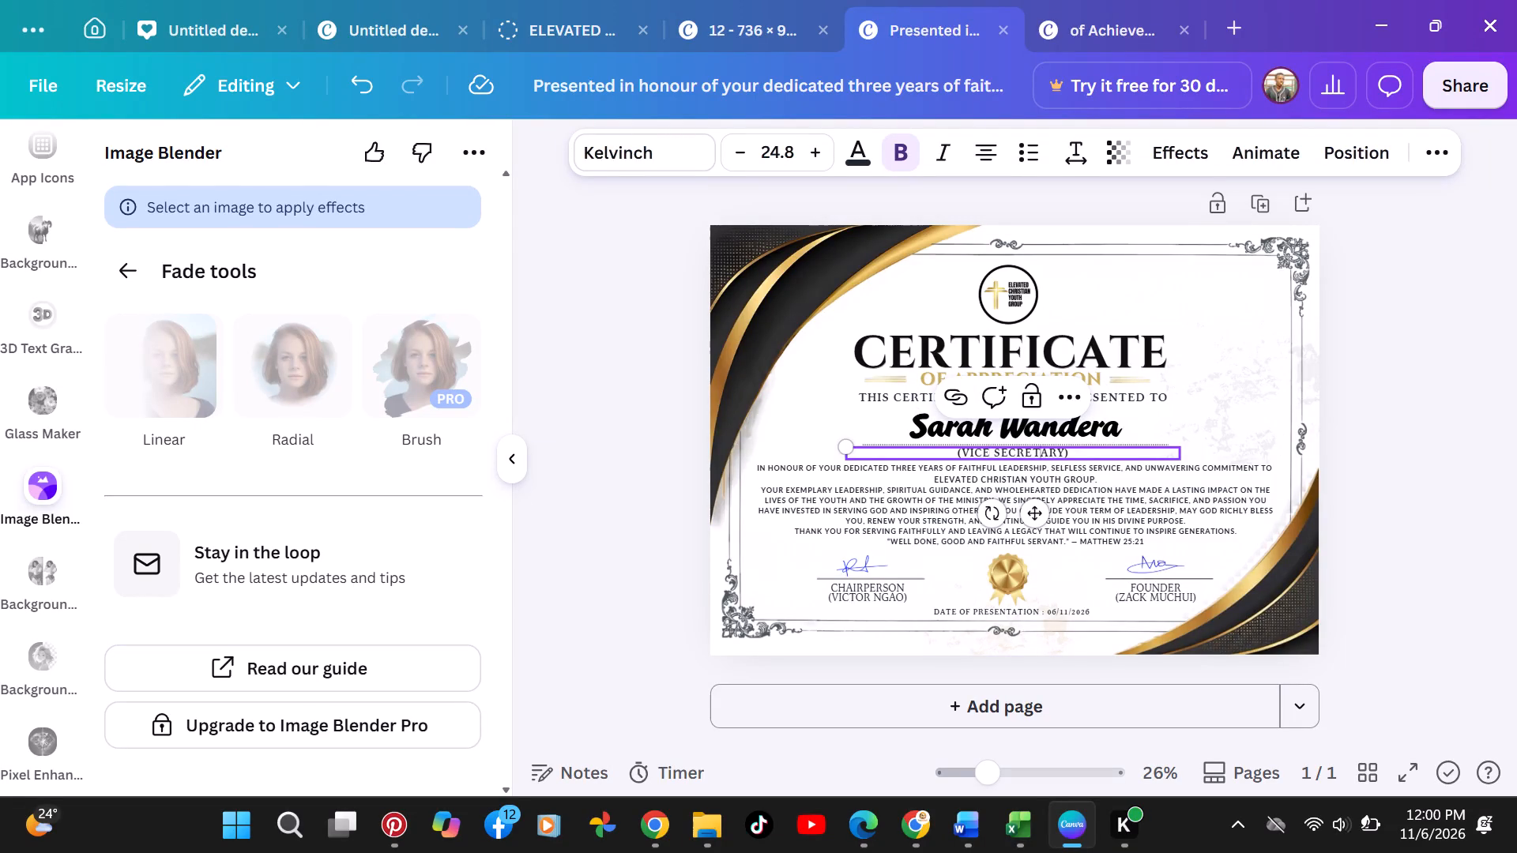
# Replace the role text inside the brackets below the recipient name with the copied role TREASURER.
pyautogui.click(966, 449)
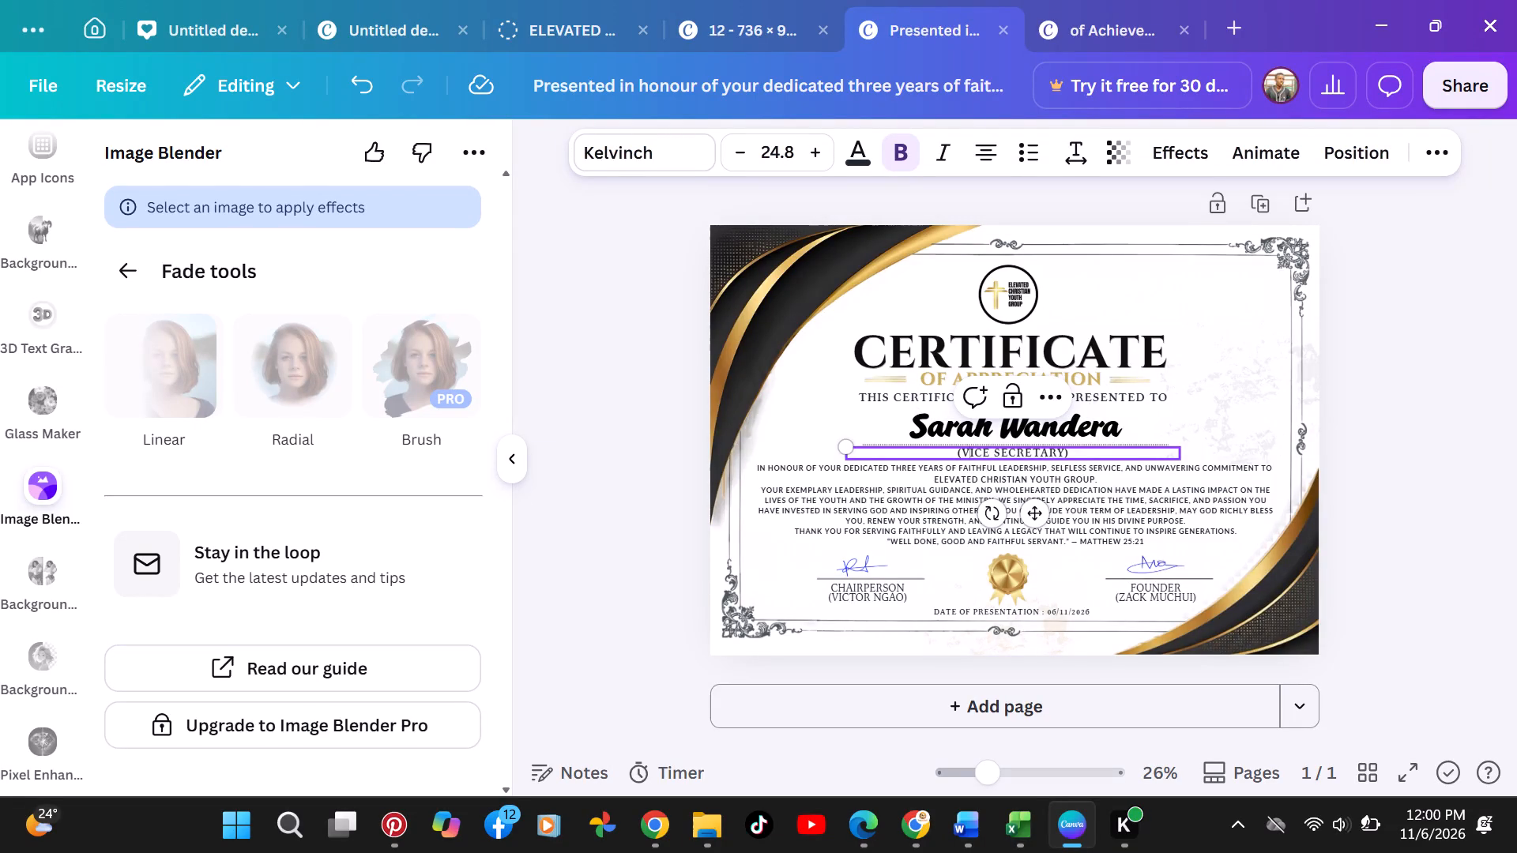
pyautogui.moveTo(963, 449); pyautogui.dragTo(1062, 449)
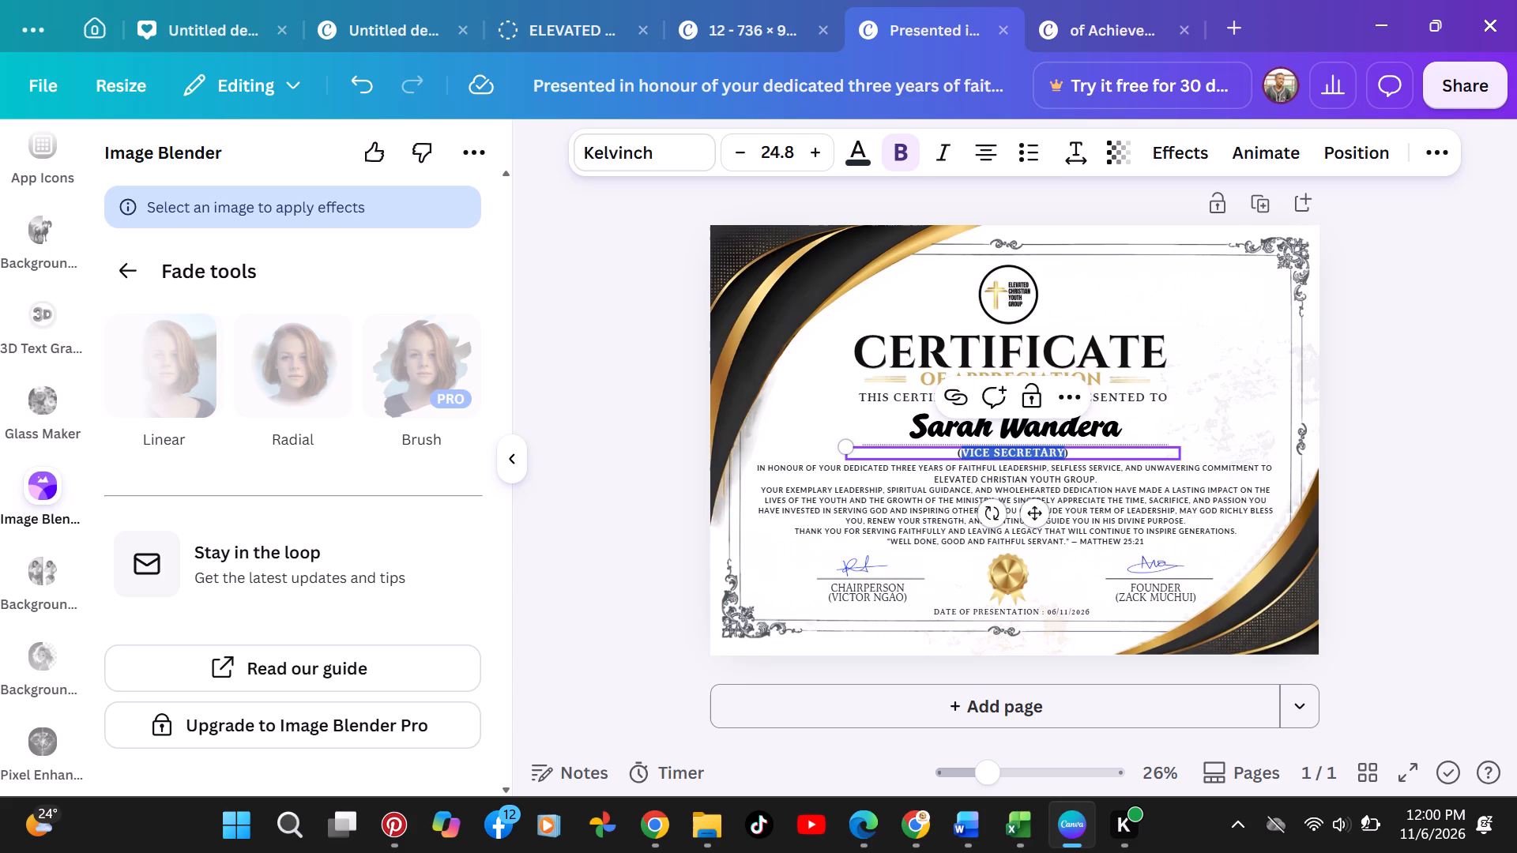
pyautogui.hotkey('ctrl', 'v')
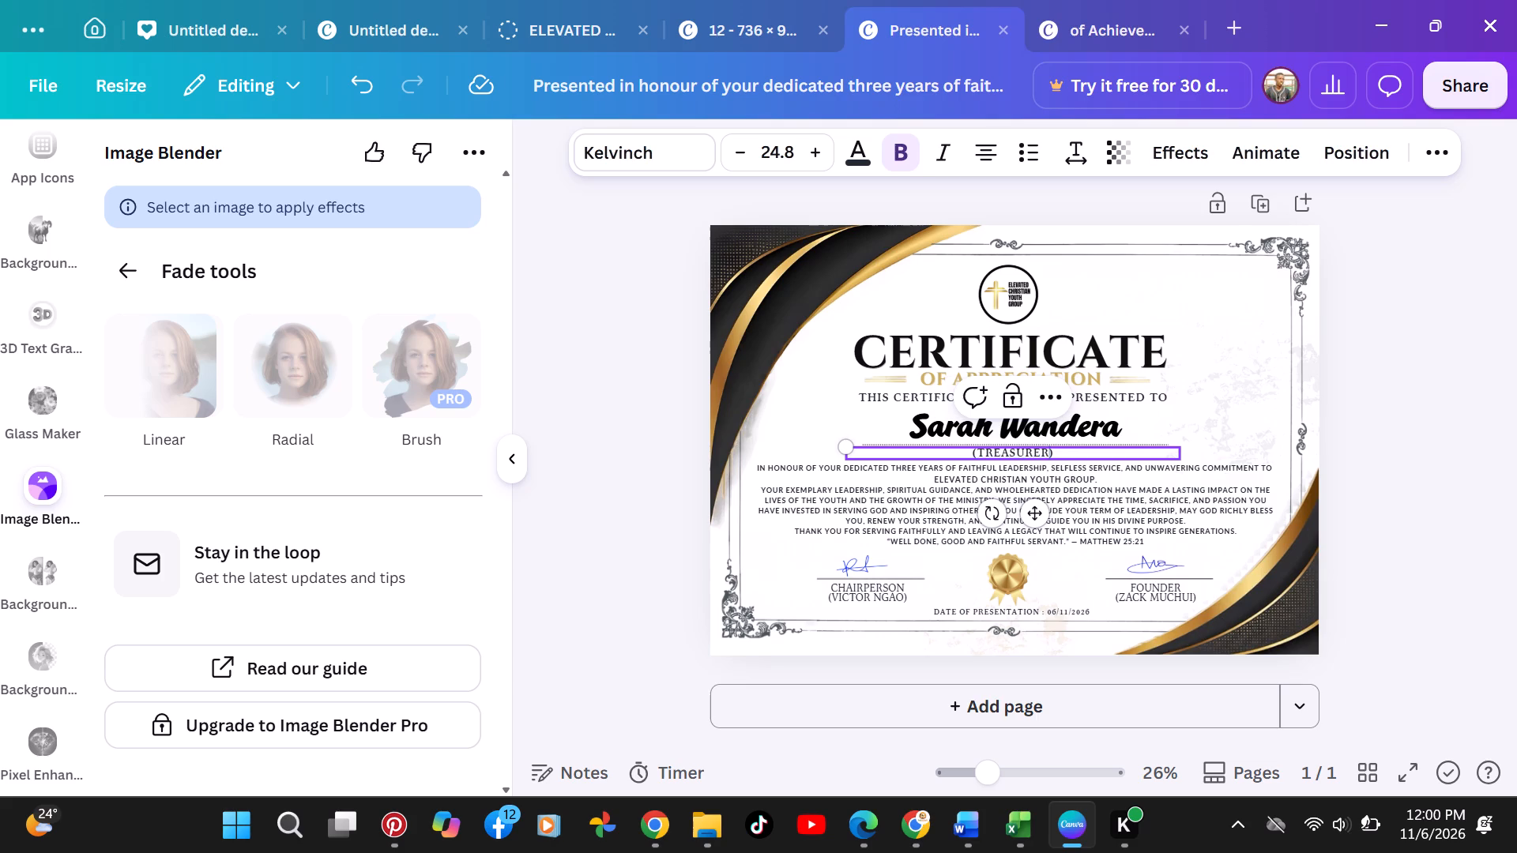
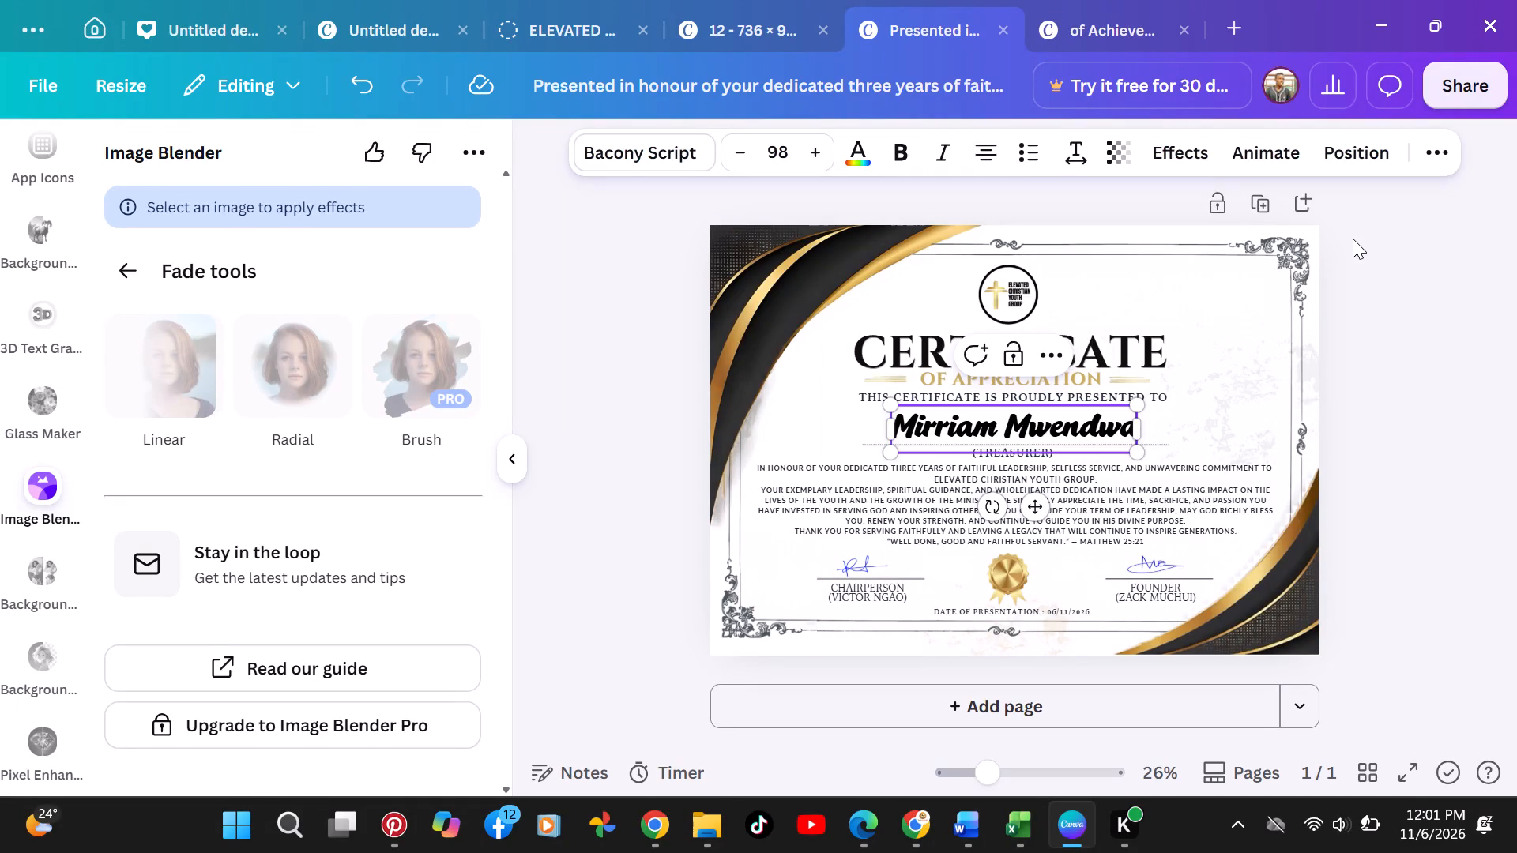
# Download the treasurer's certificate as a PNG into Downloads, using the copied recipient's name as the file name.
pyautogui.click(1463, 88)
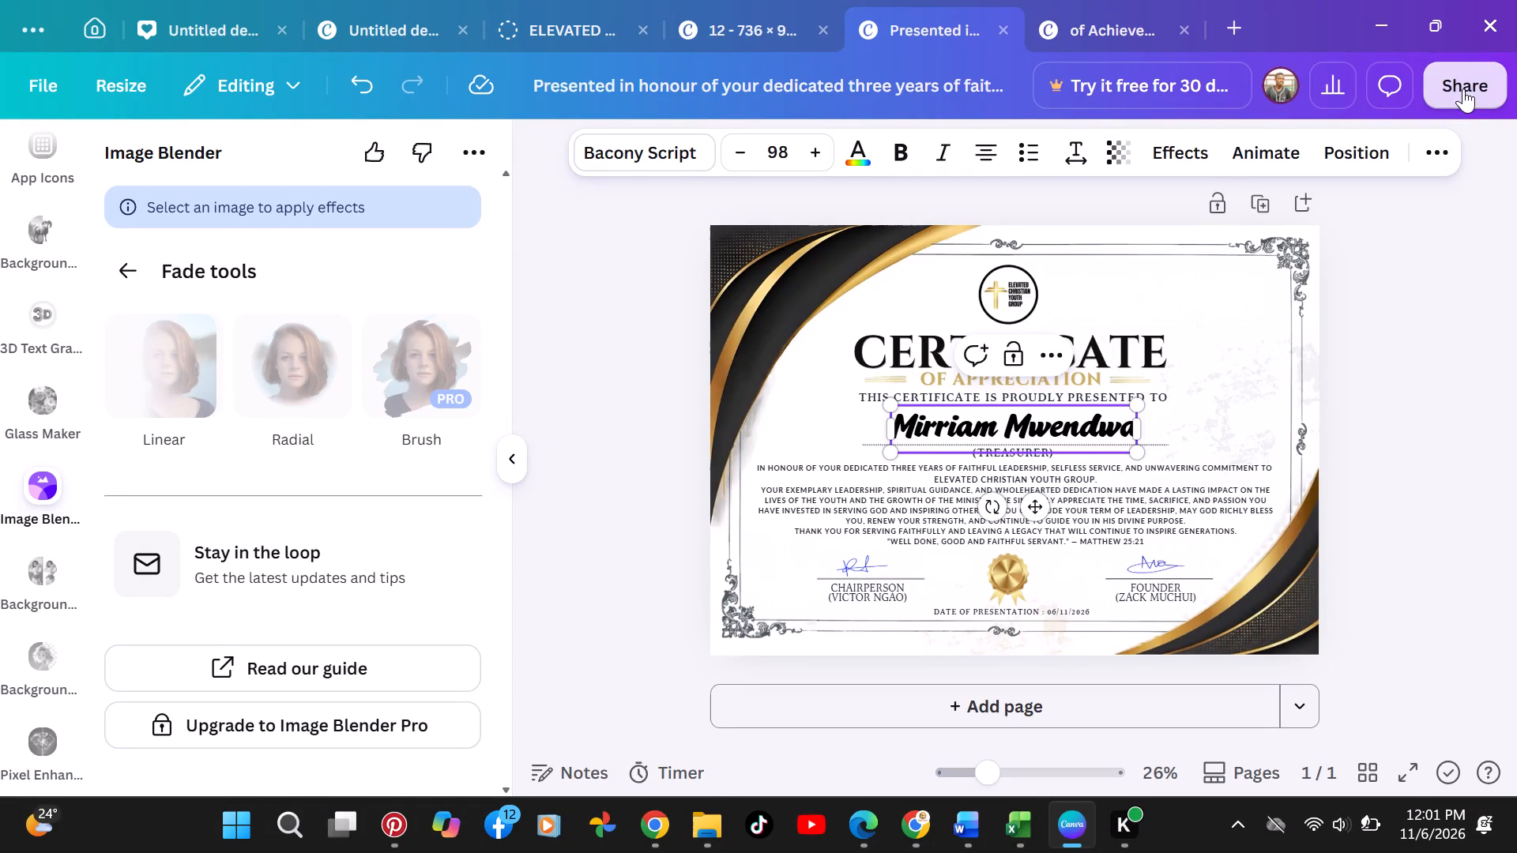
pyautogui.click(1085, 645)
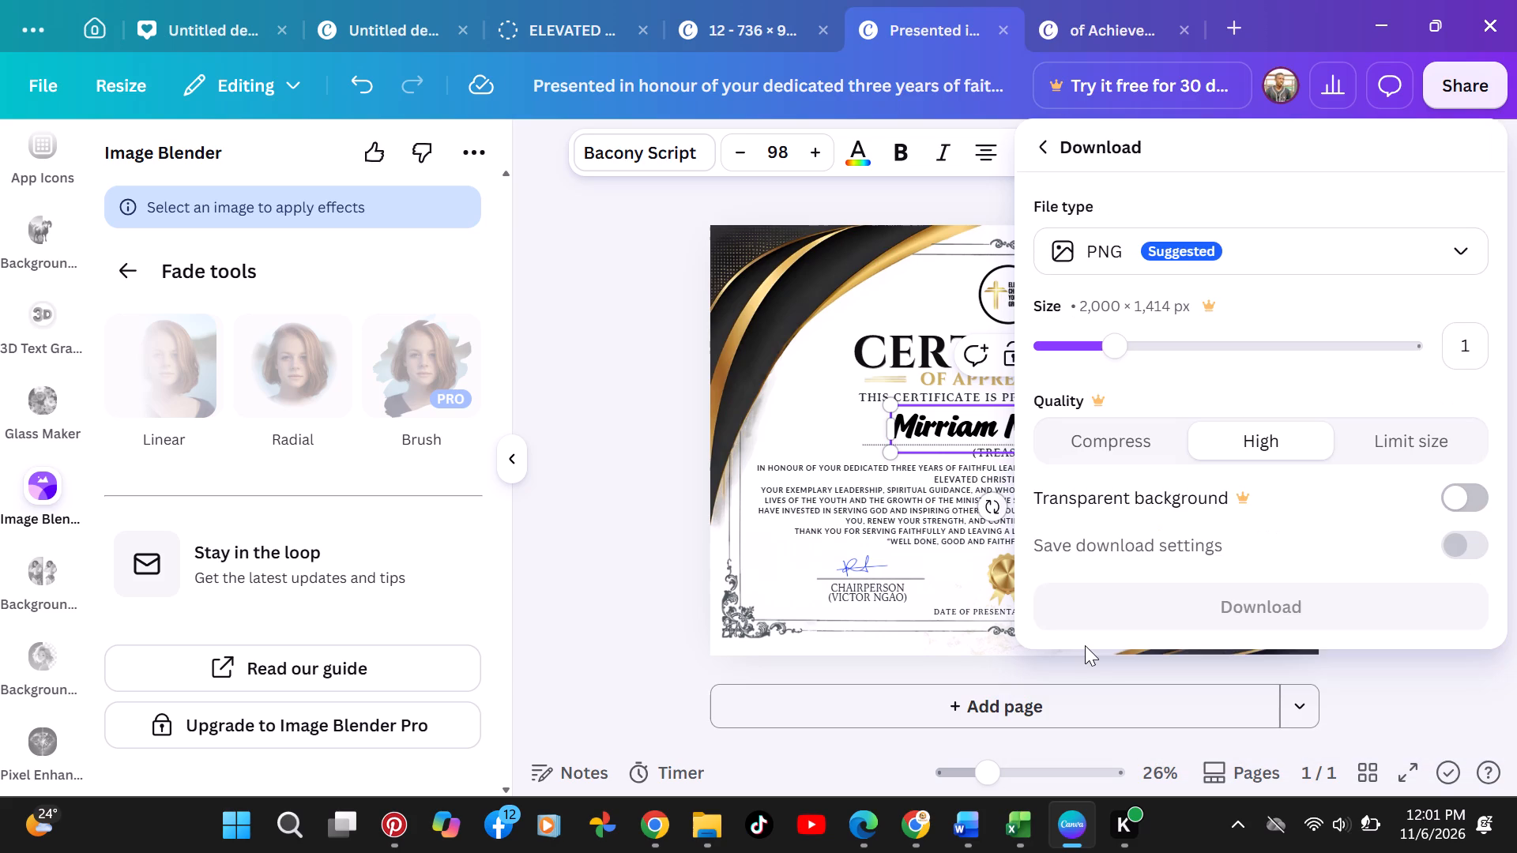
pyautogui.click(1136, 611)
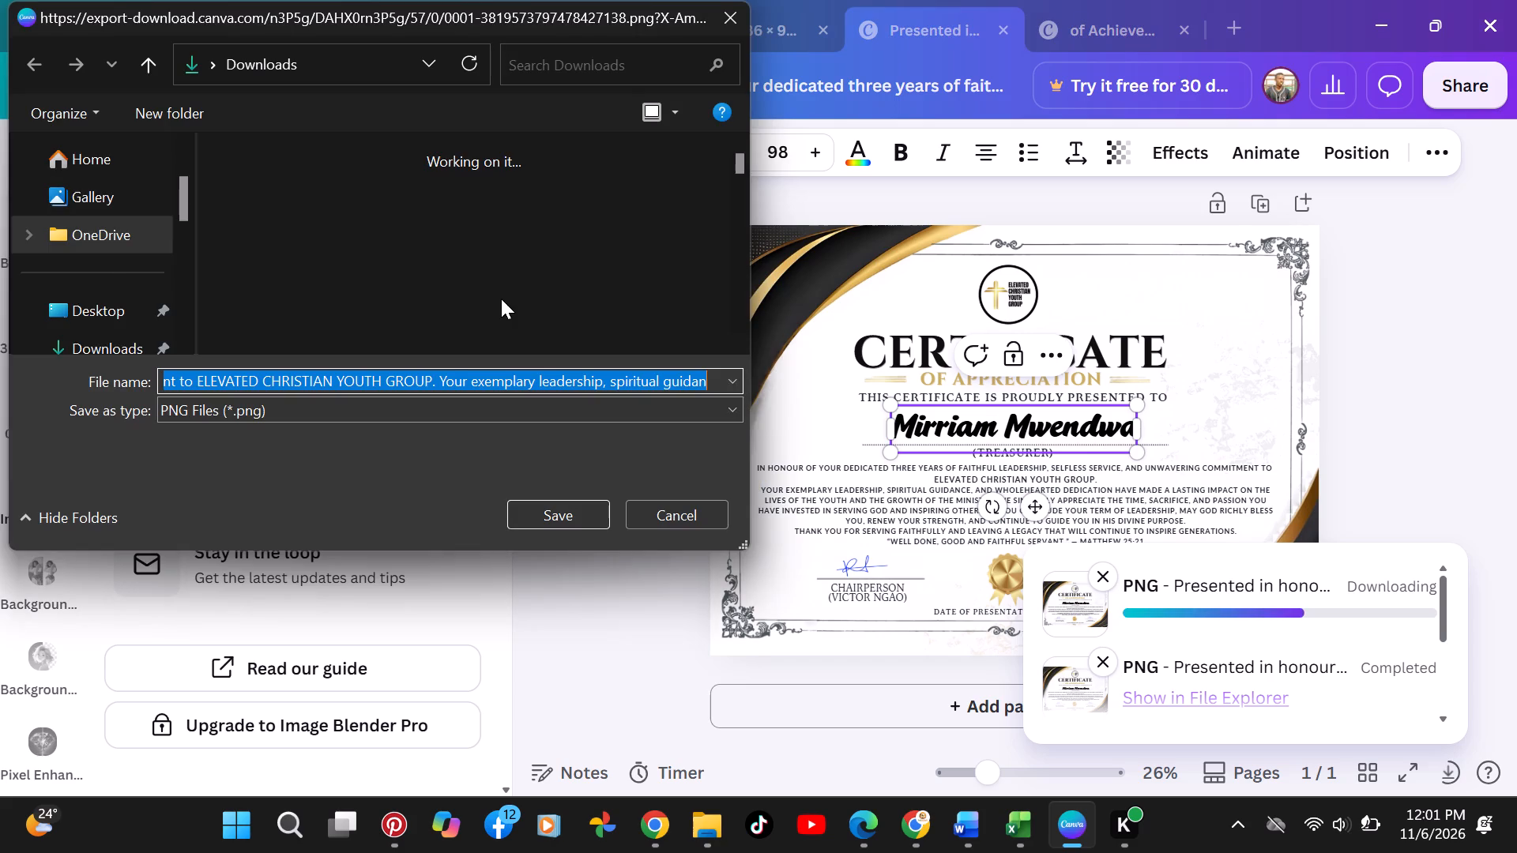
pyautogui.hotkey('ctrl', 'v')
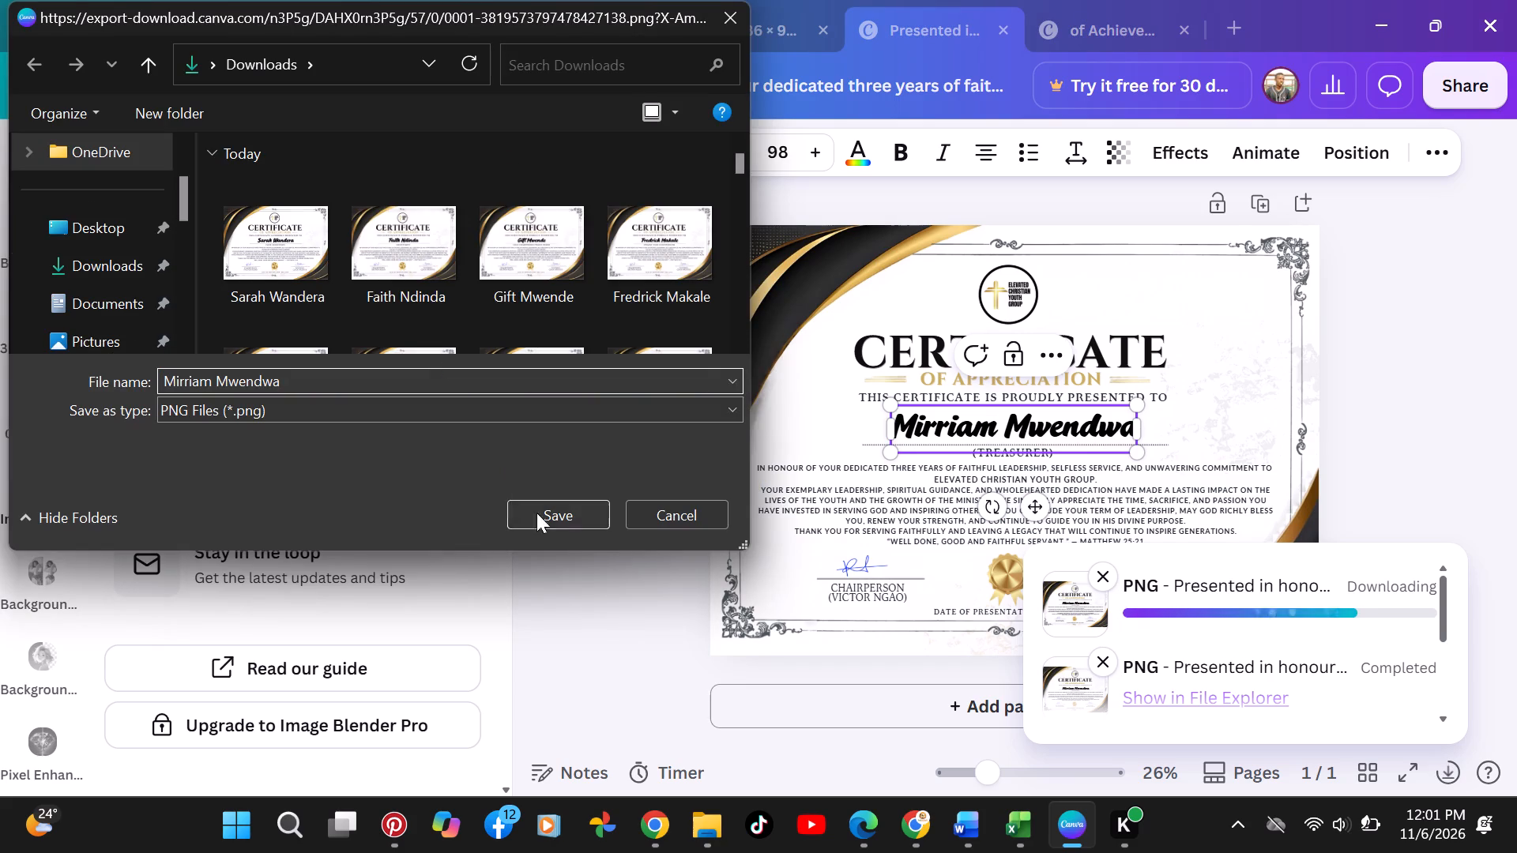
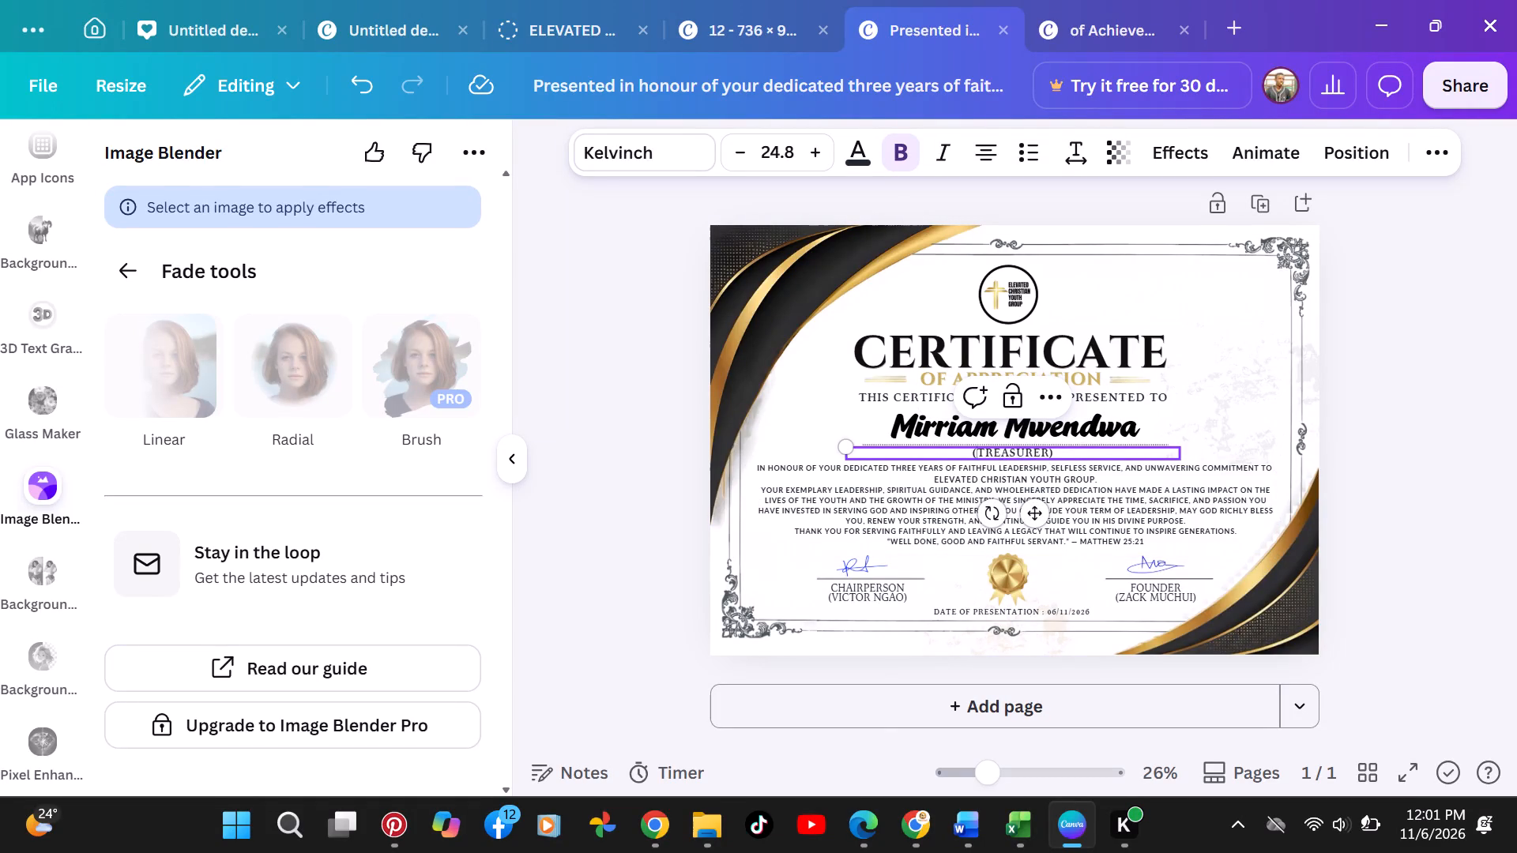
# Replace the role text inside the brackets below the recipient name with the copied role PRAYER COORDINATOR.
pyautogui.moveTo(979, 453); pyautogui.dragTo(1044, 452)
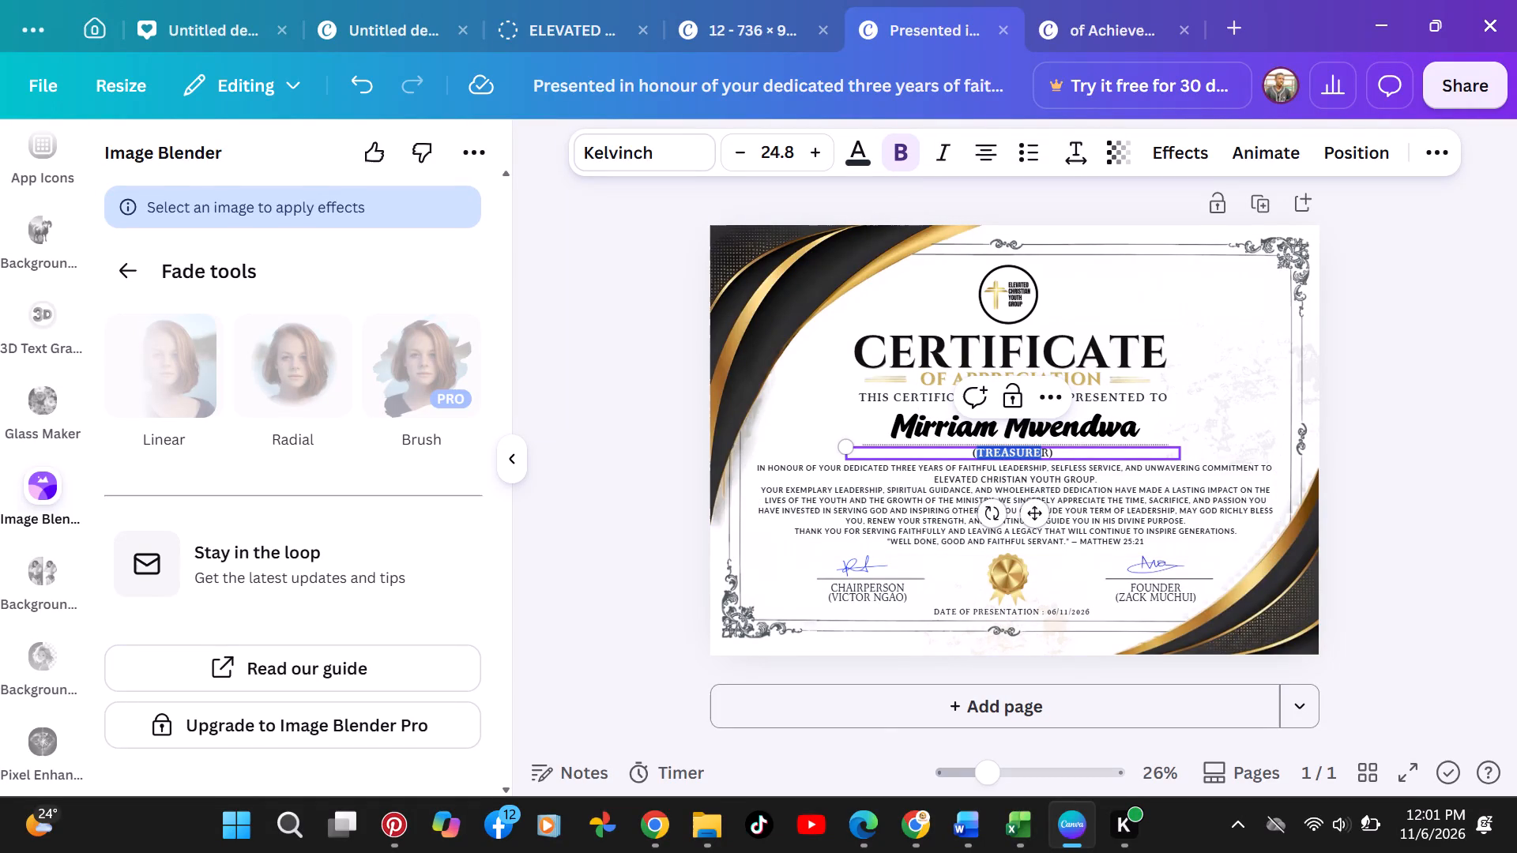
pyautogui.moveTo(1044, 452); pyautogui.dragTo(1043, 452)
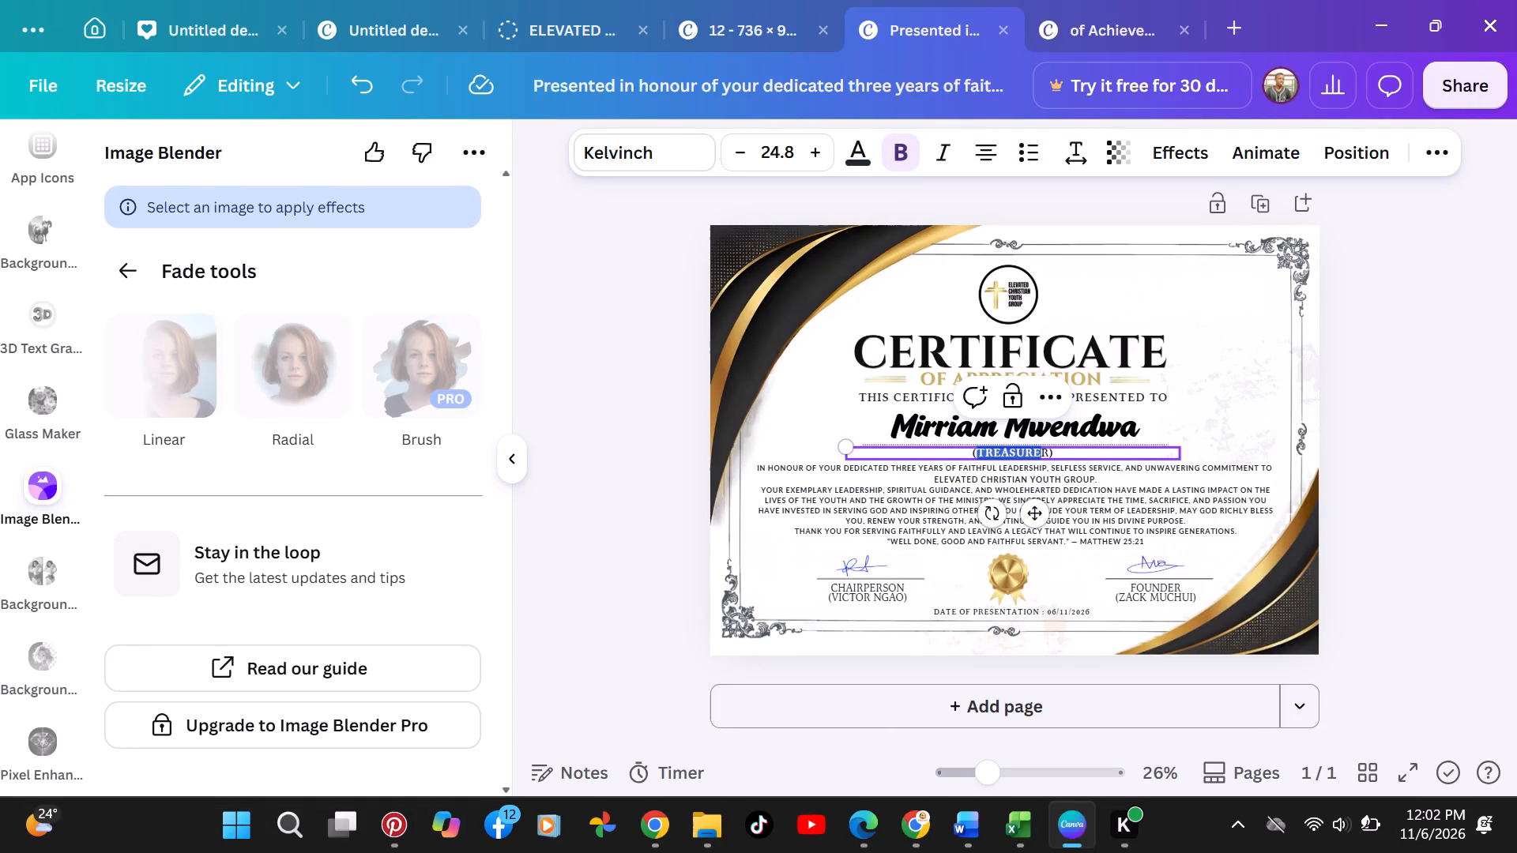
pyautogui.moveTo(1043, 452); pyautogui.dragTo(1047, 452)
pyautogui.hotkey('ctrl', 'v')
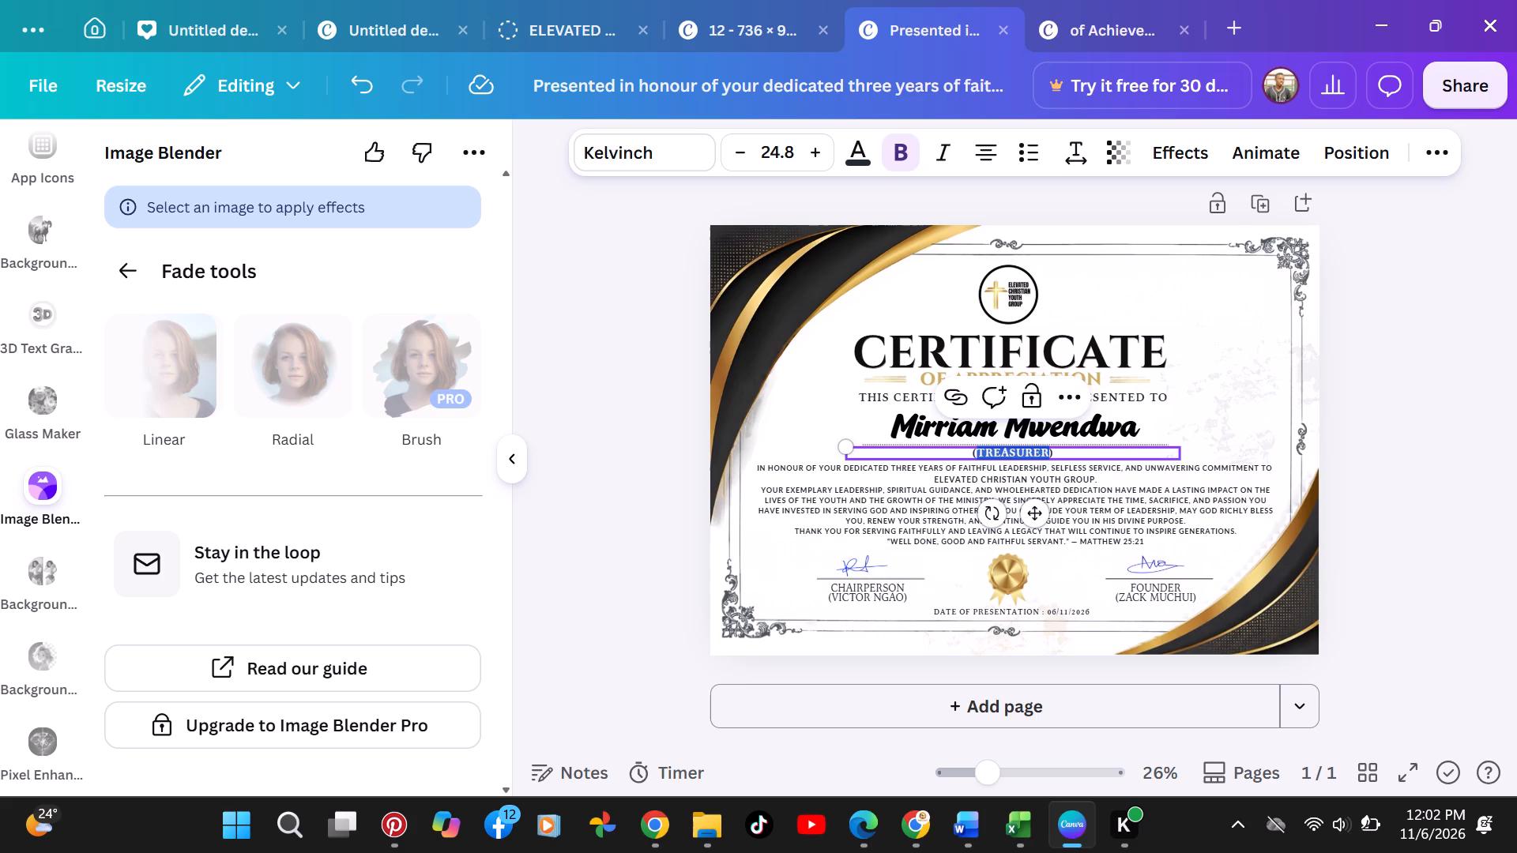
pyautogui.click(1010, 439)
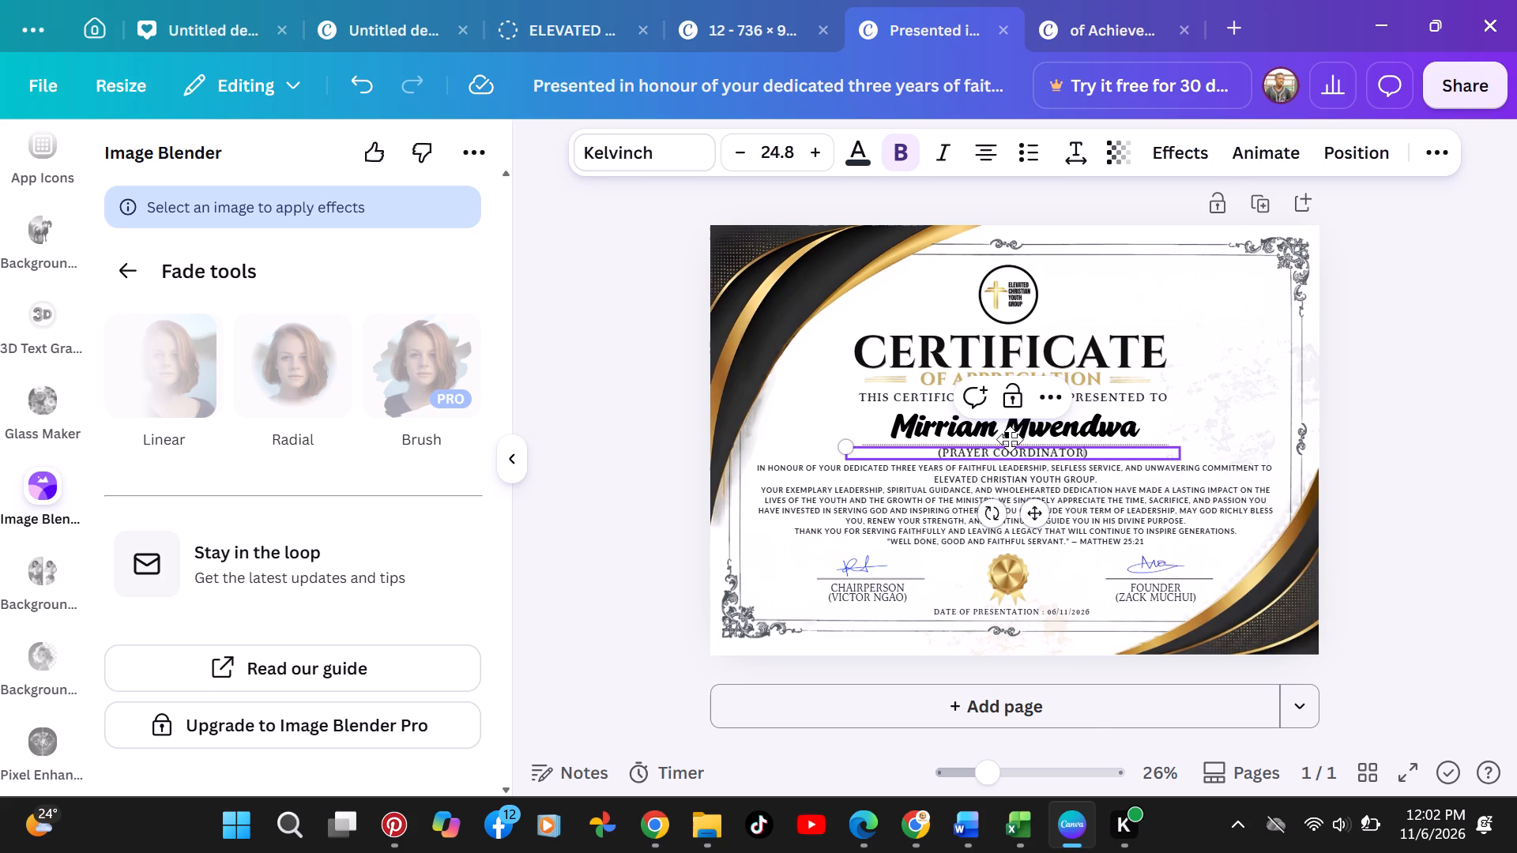
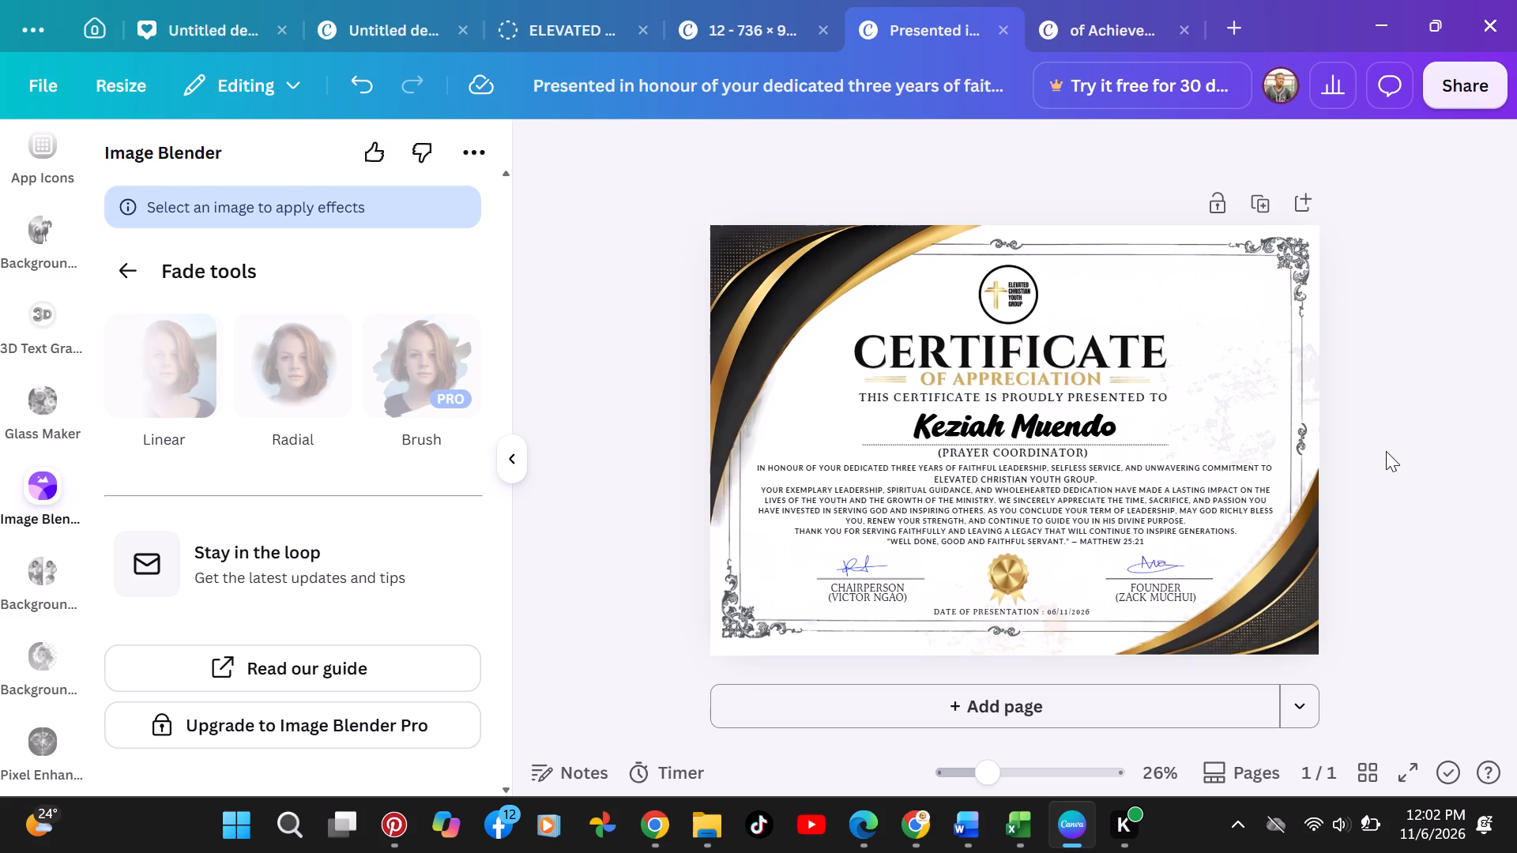
# Open the sharing and download options for the prayer coordinator's certificate of appreciation.
pyautogui.click(1474, 84)
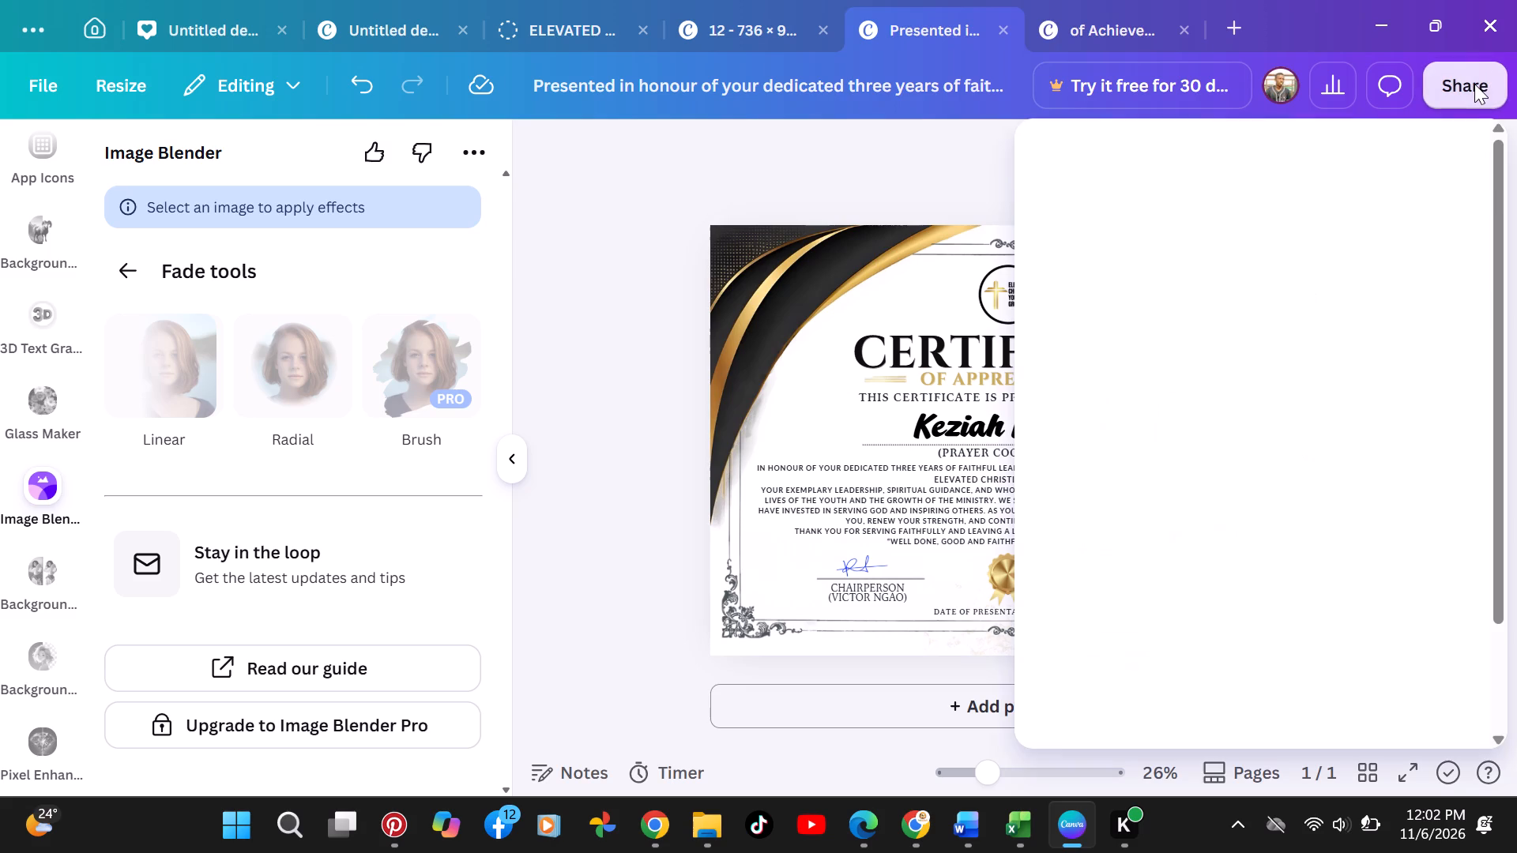
# Download the prayer coordinator's certificate as a PNG into Downloads, using the copied recipient name as the file name.
pyautogui.click(1086, 636)
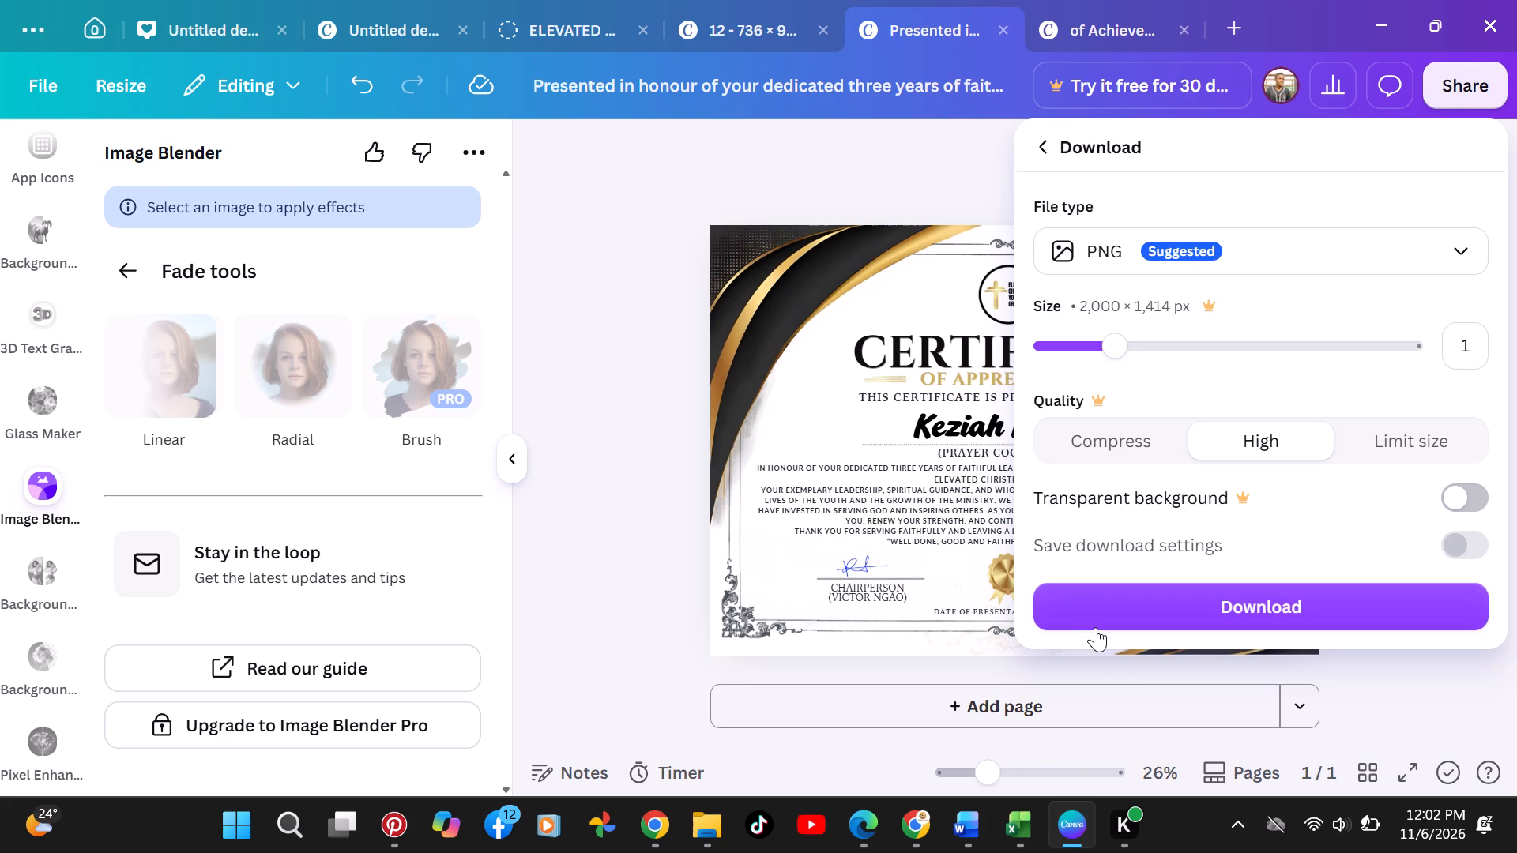
pyautogui.click(1096, 627)
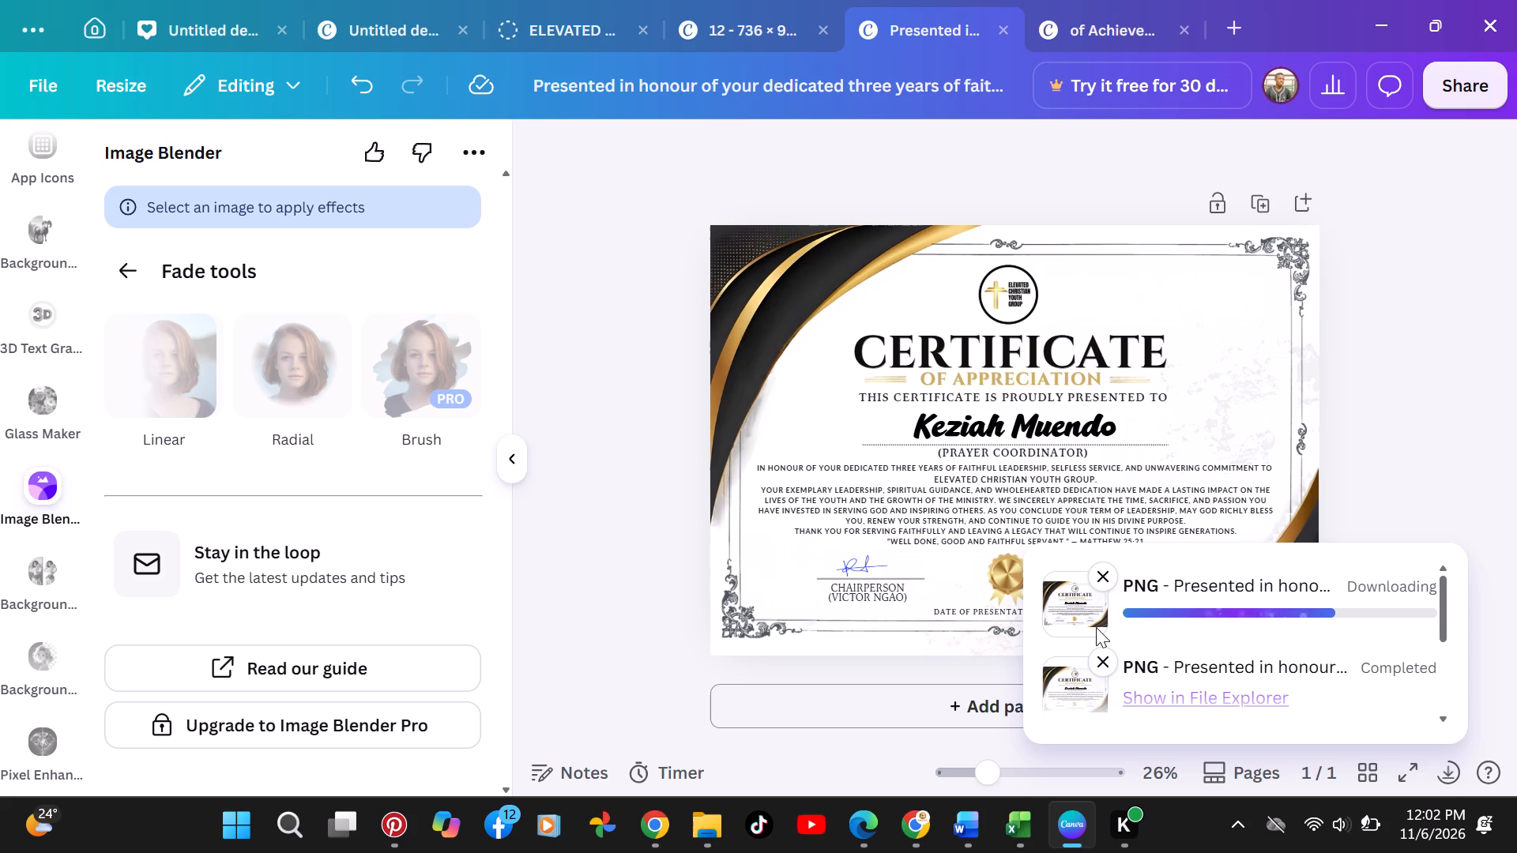
pyautogui.hotkey('ctrl', 'v')
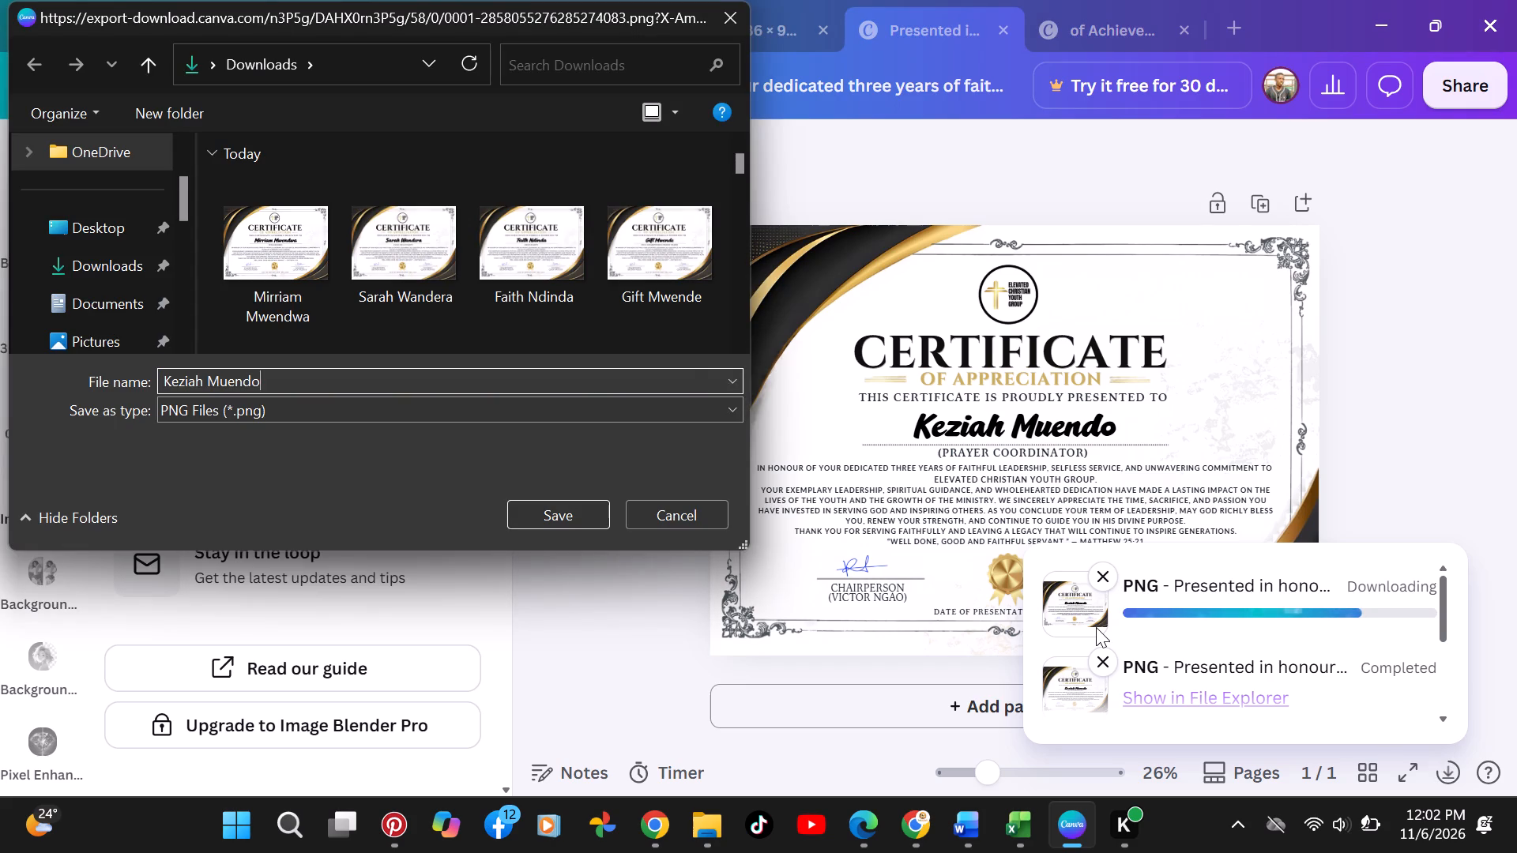
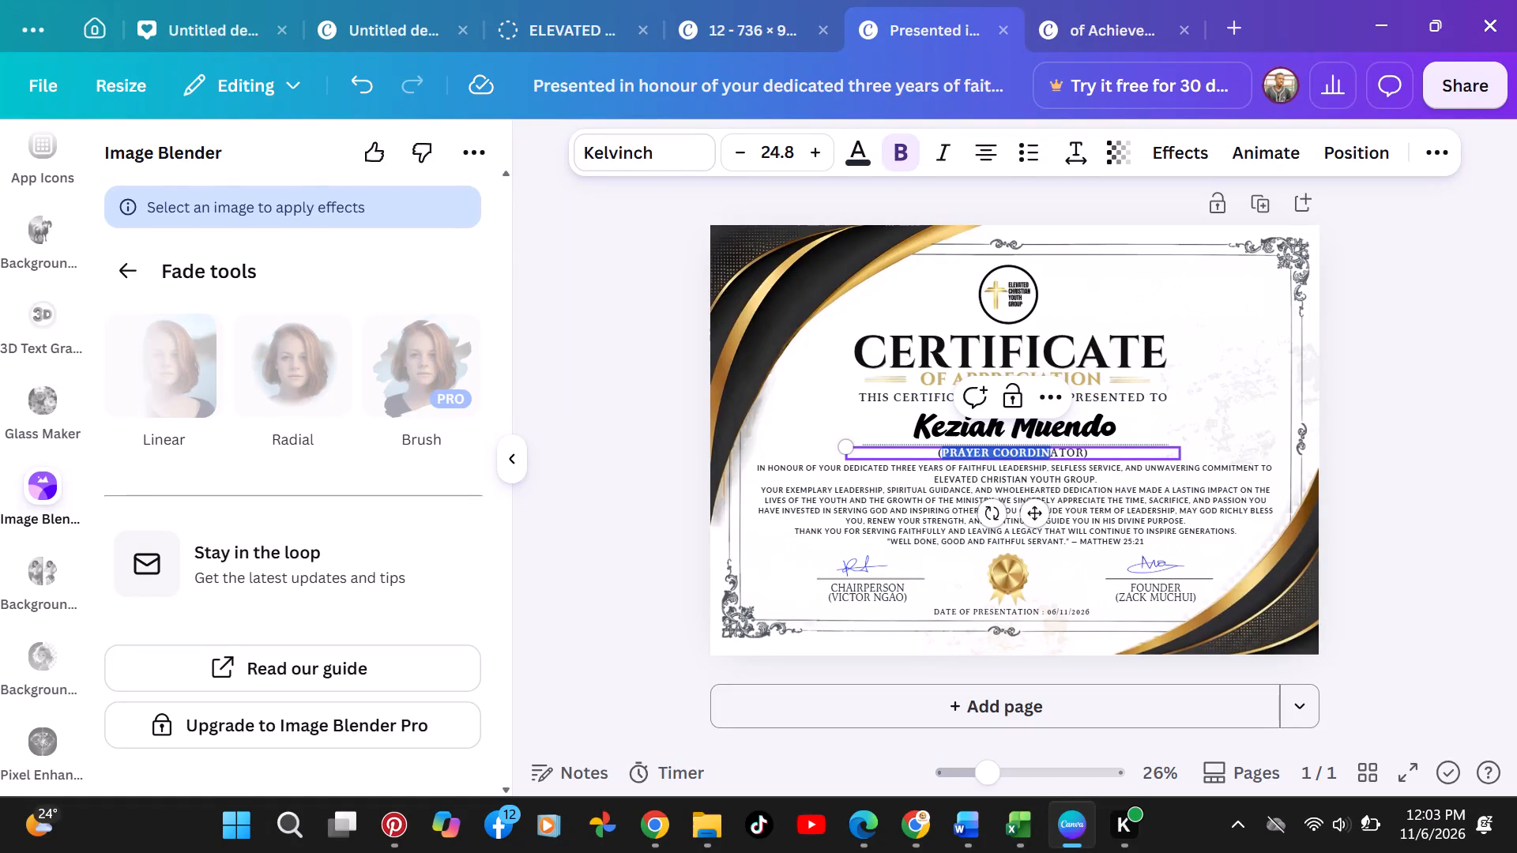
# Select the role text PRAYER COORDINATOR inside the brackets below the recipient name on the certificate.
pyautogui.moveTo(1048, 452); pyautogui.dragTo(1082, 452)
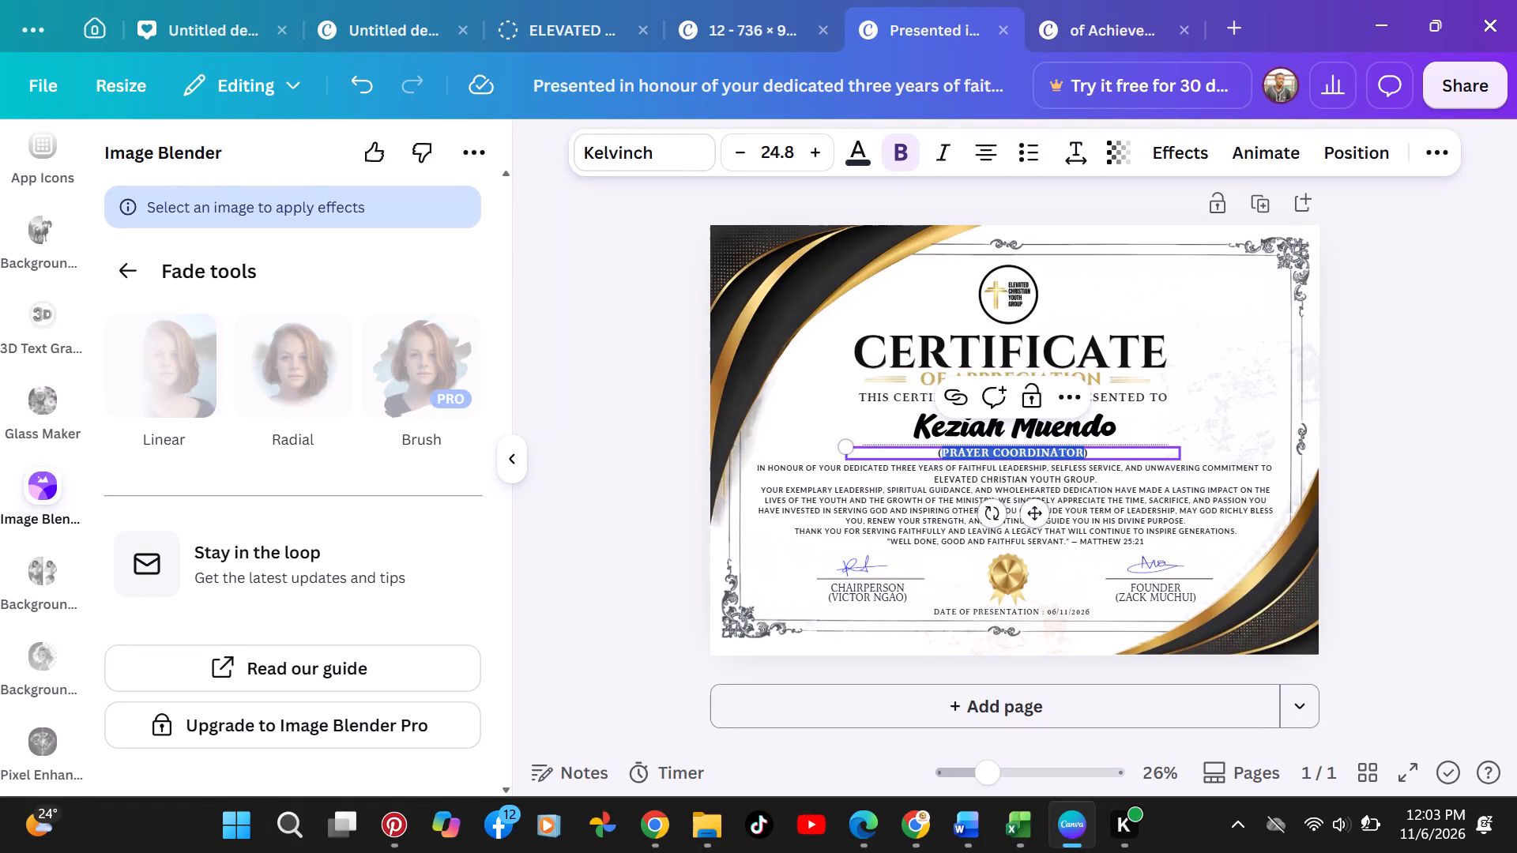
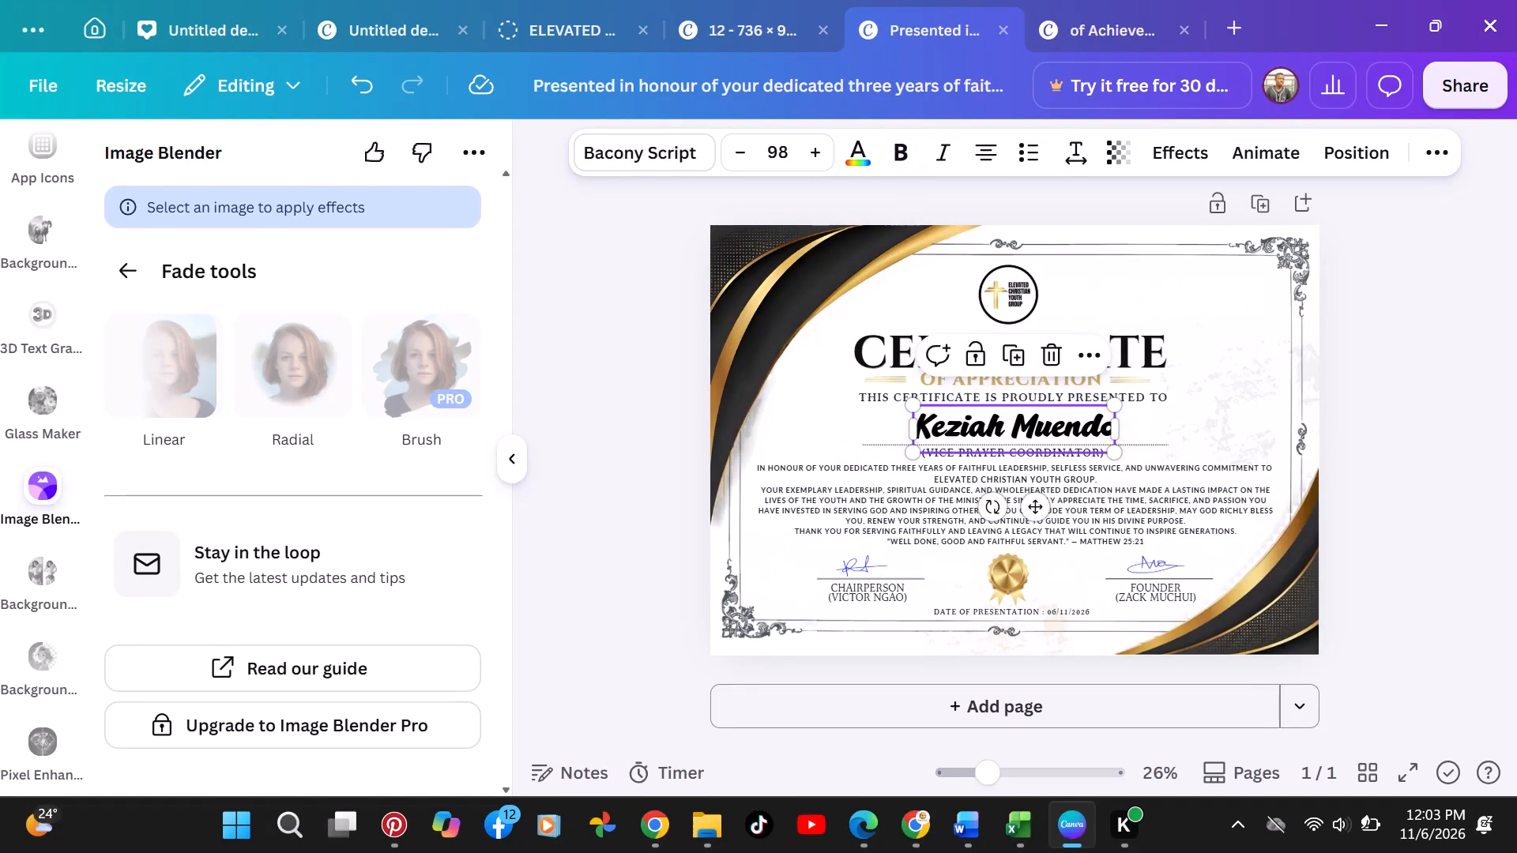
# Replace the recipient name on the vice prayer coordinator's certificate with the copied name.
pyautogui.moveTo(918, 424); pyautogui.dragTo(1091, 425)
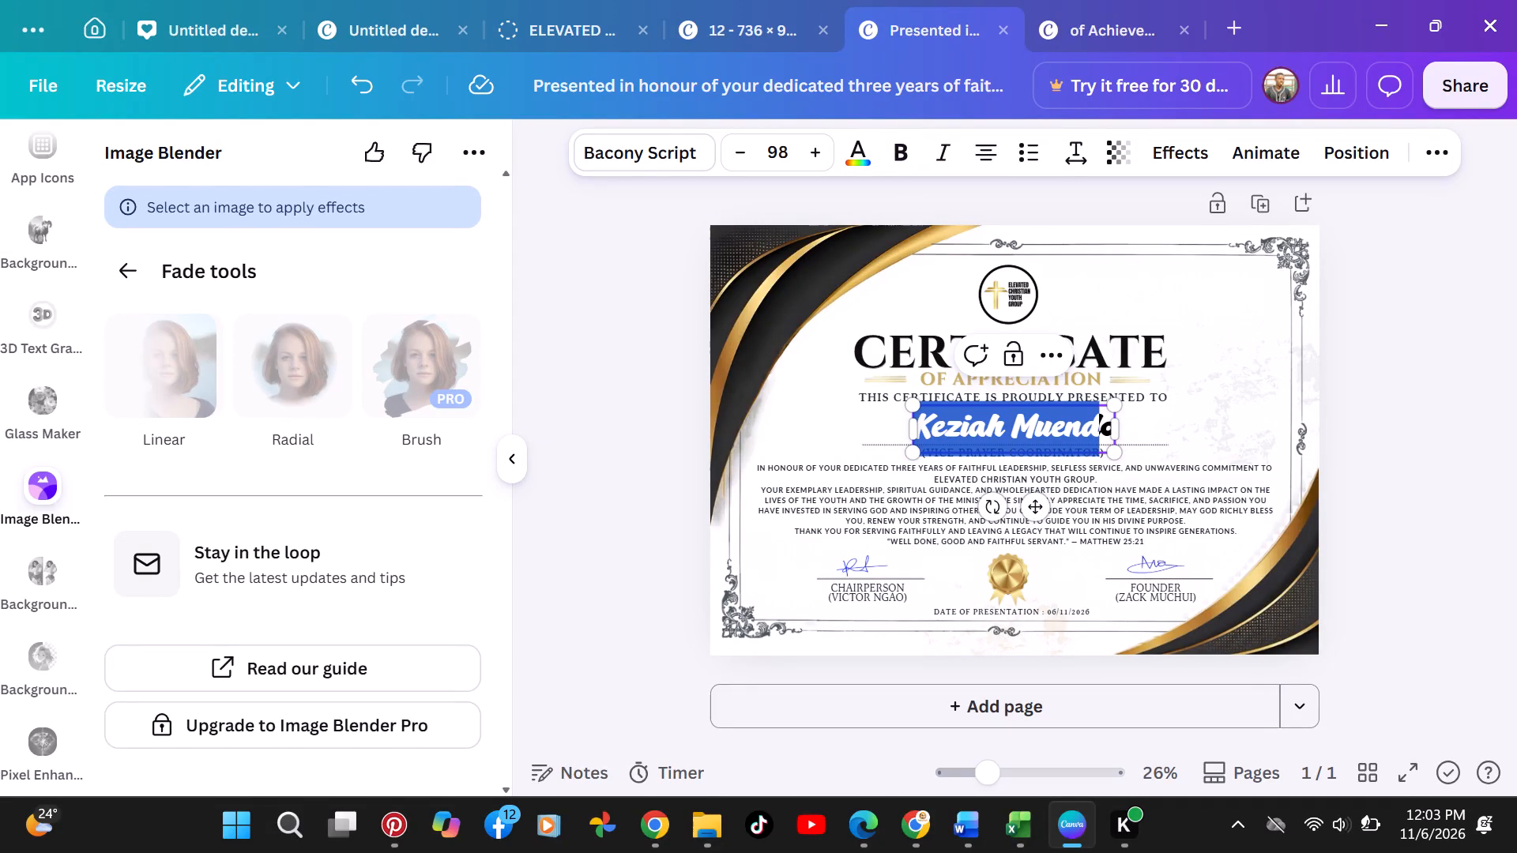
pyautogui.moveTo(1091, 425); pyautogui.dragTo(1109, 425)
pyautogui.hotkey('ctrl', 'v')
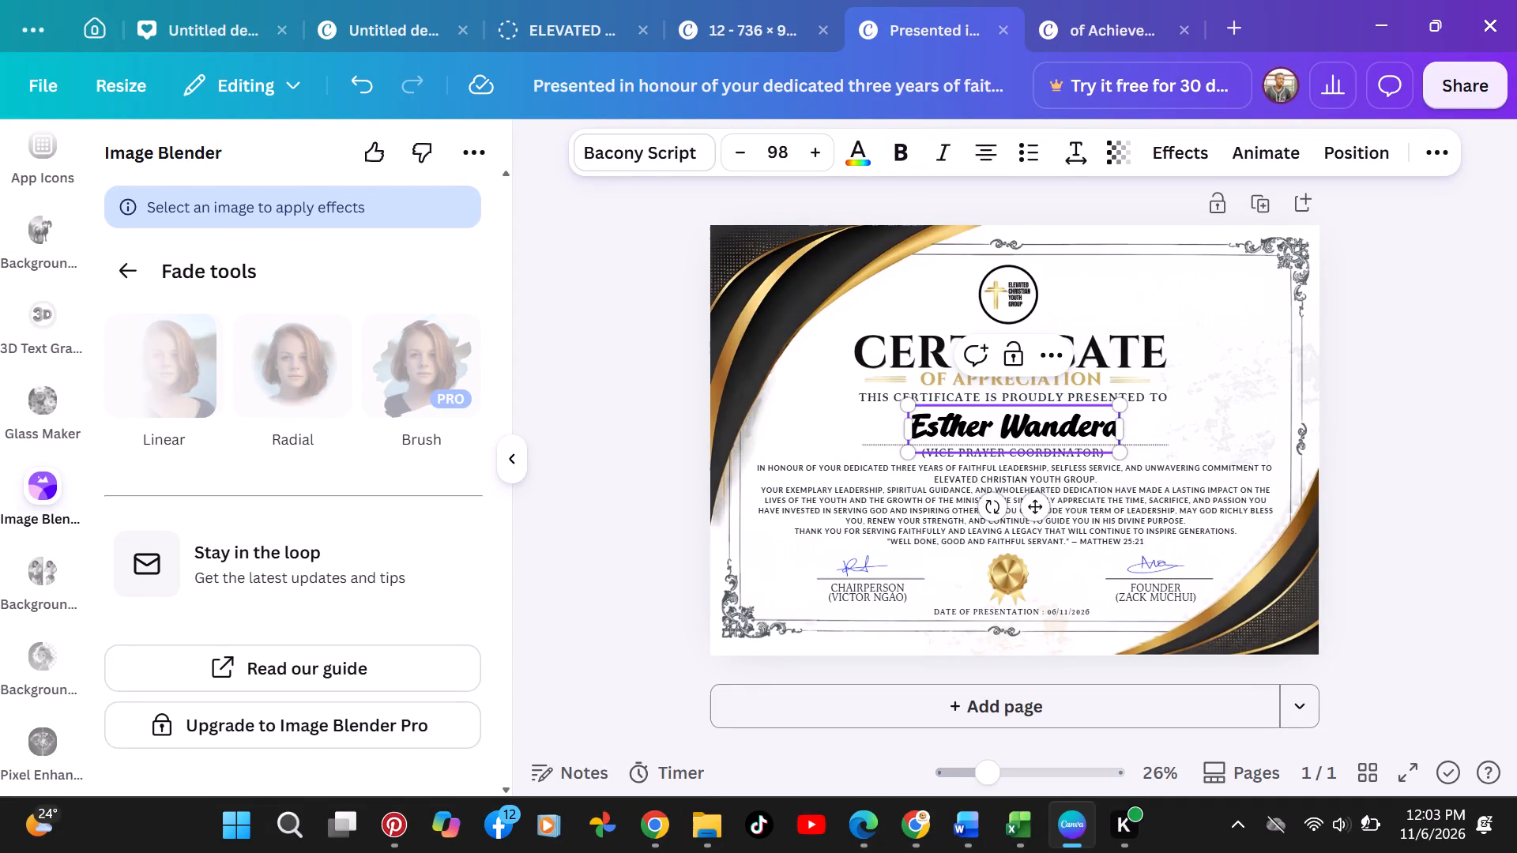
# Download the vice prayer coordinator's certificate as a PNG into Downloads, using the recipient's name as the file name.
pyautogui.click(1474, 96)
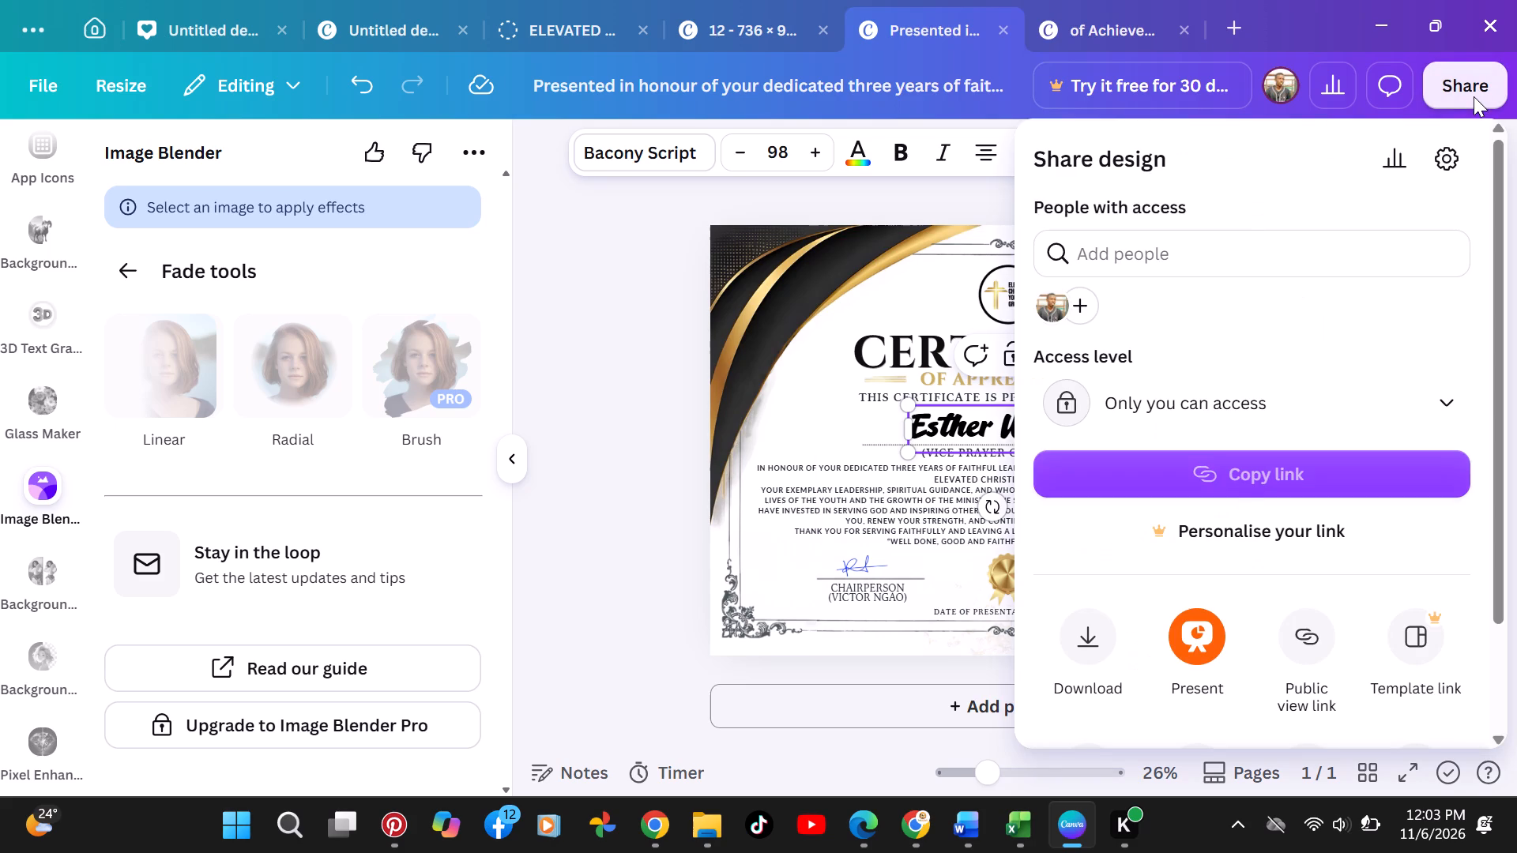
pyautogui.click(1078, 637)
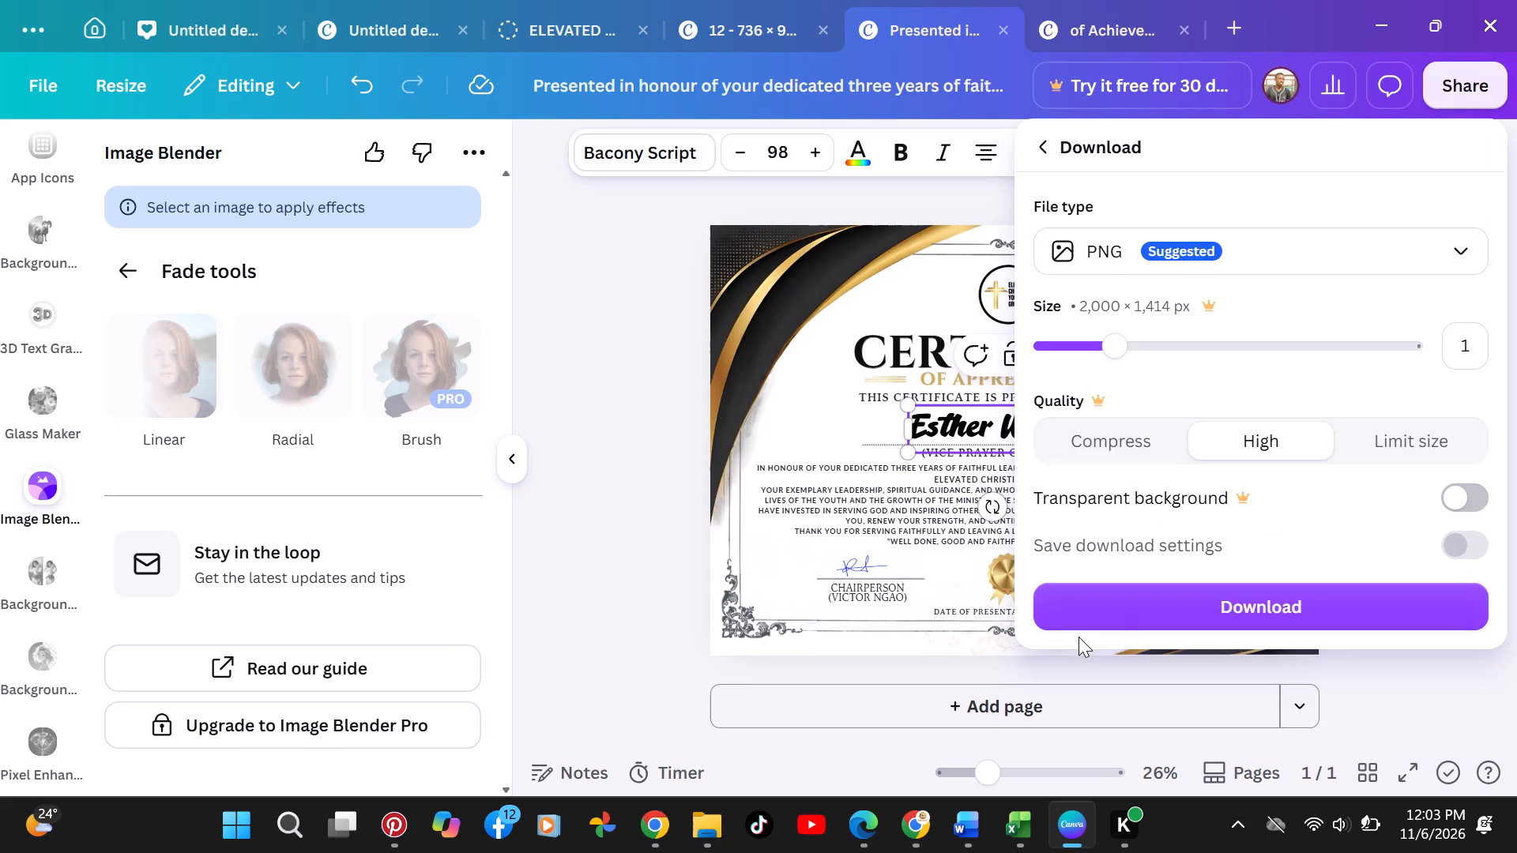
pyautogui.click(1123, 603)
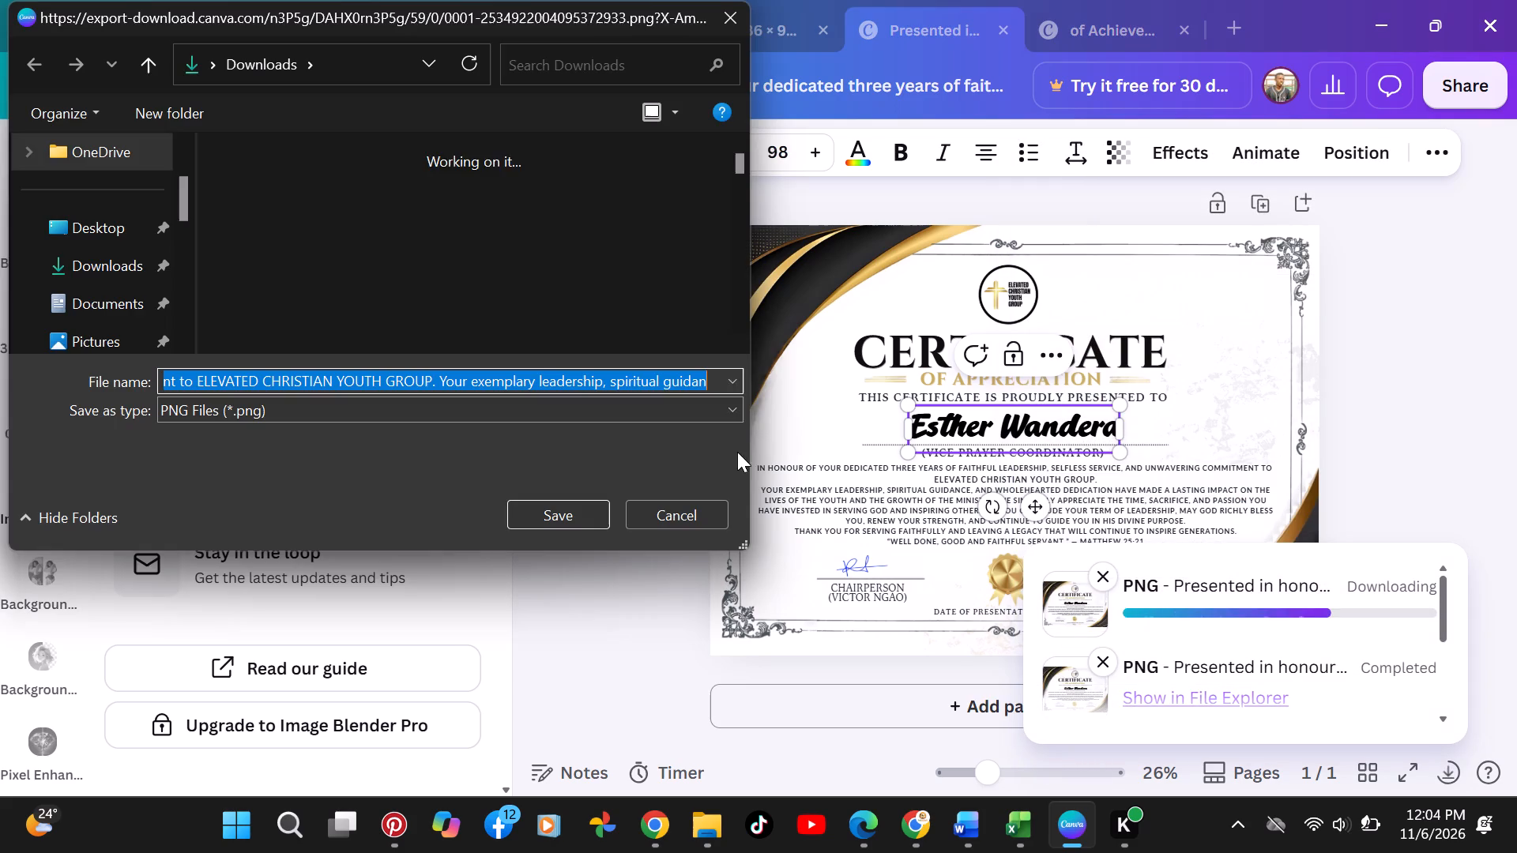
pyautogui.hotkey('ctrl', 'v')
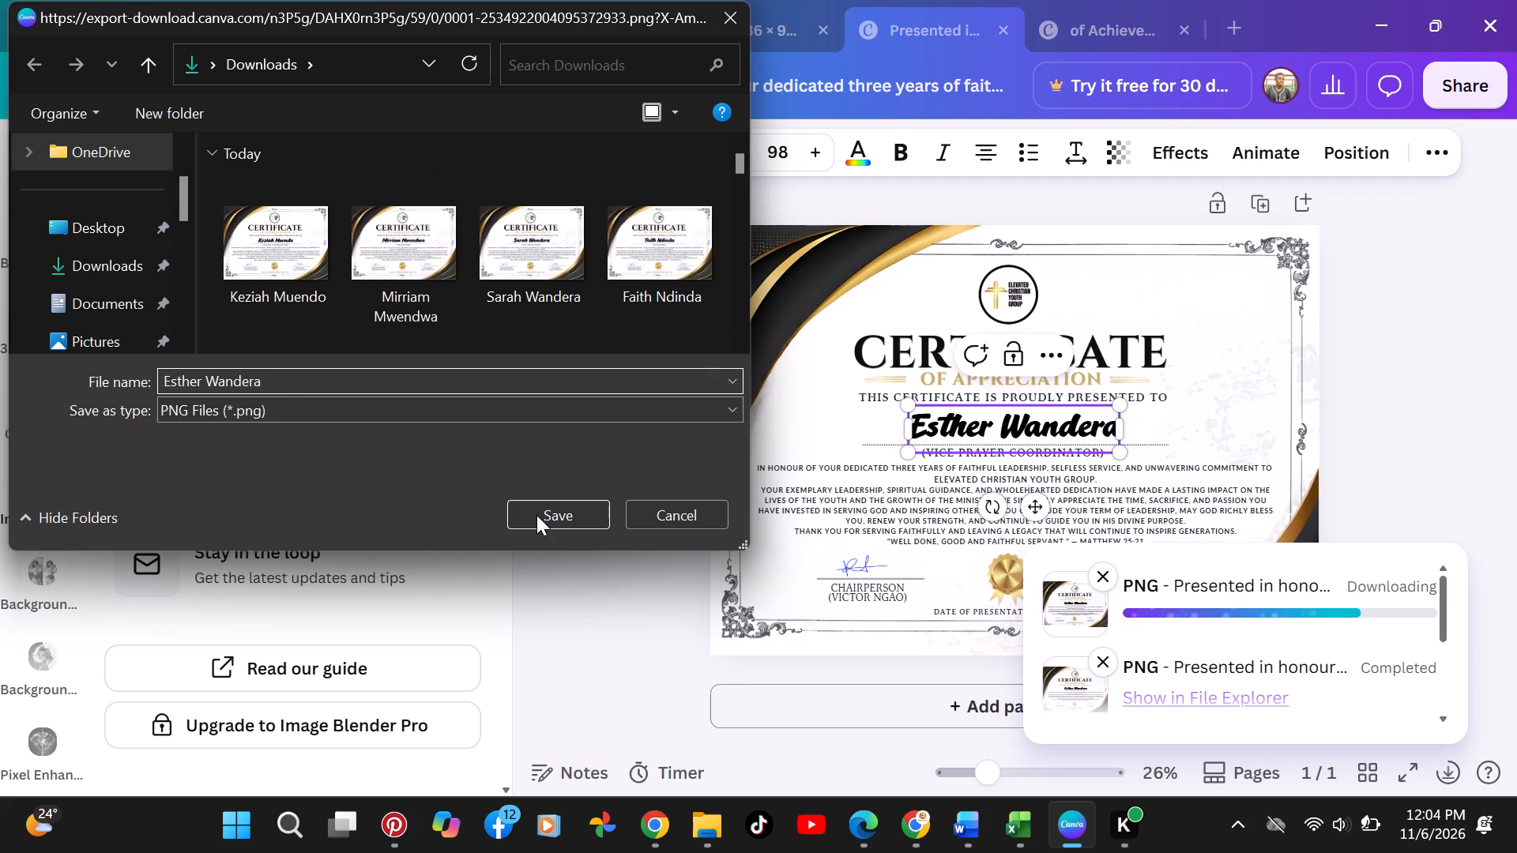
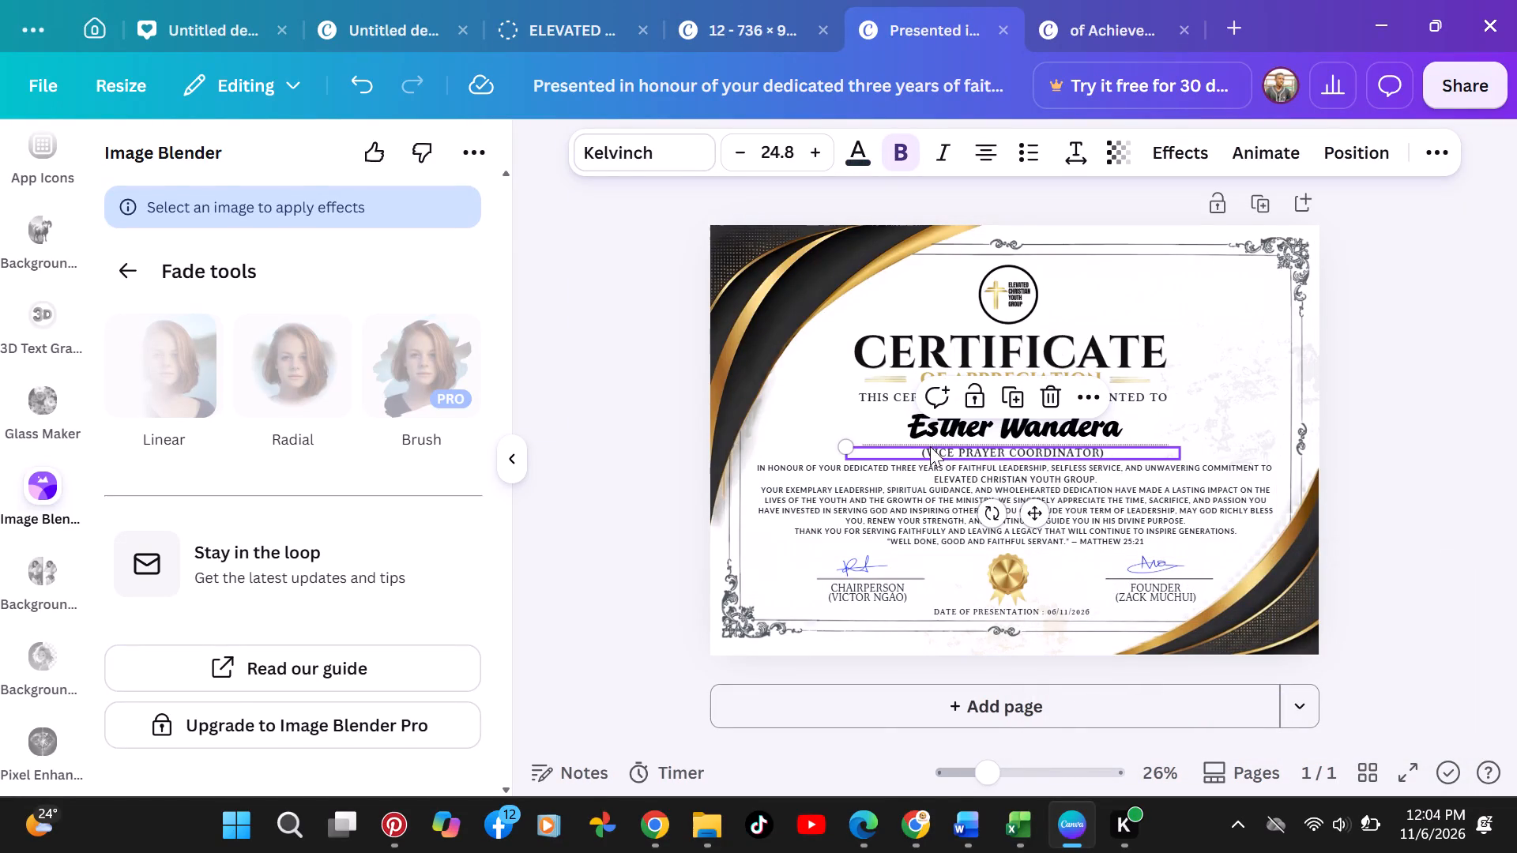
# Replace the role VICE PRAYER COORDINATOR inside the brackets below the recipient name with the copied role MEDIA DIRECTOR.
pyautogui.click(930, 446)
pyautogui.doubleClick(930, 446)
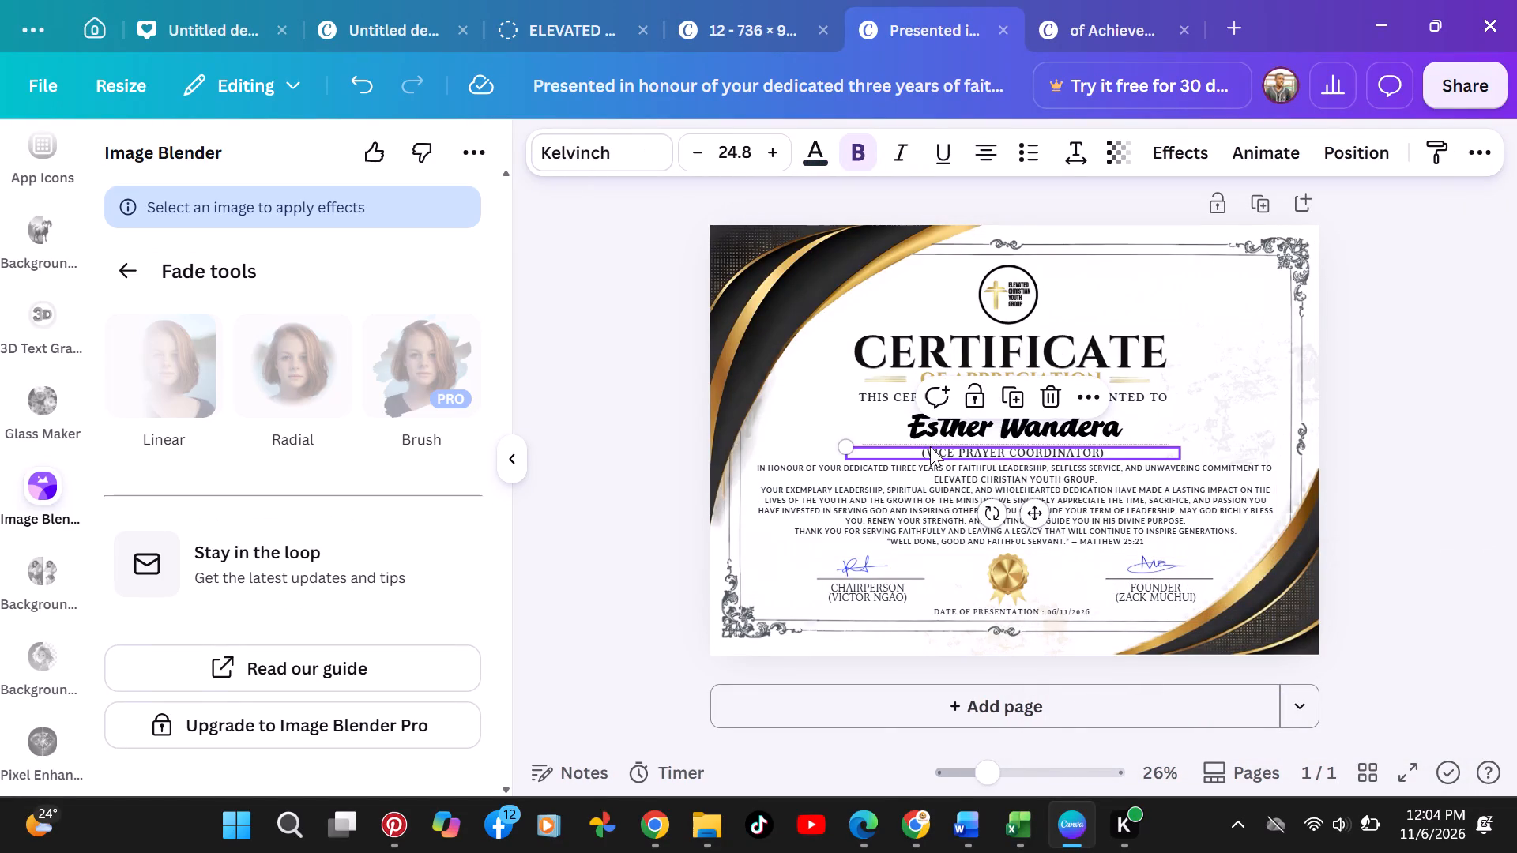
pyautogui.click(931, 452)
pyautogui.moveTo(928, 451); pyautogui.dragTo(1094, 453)
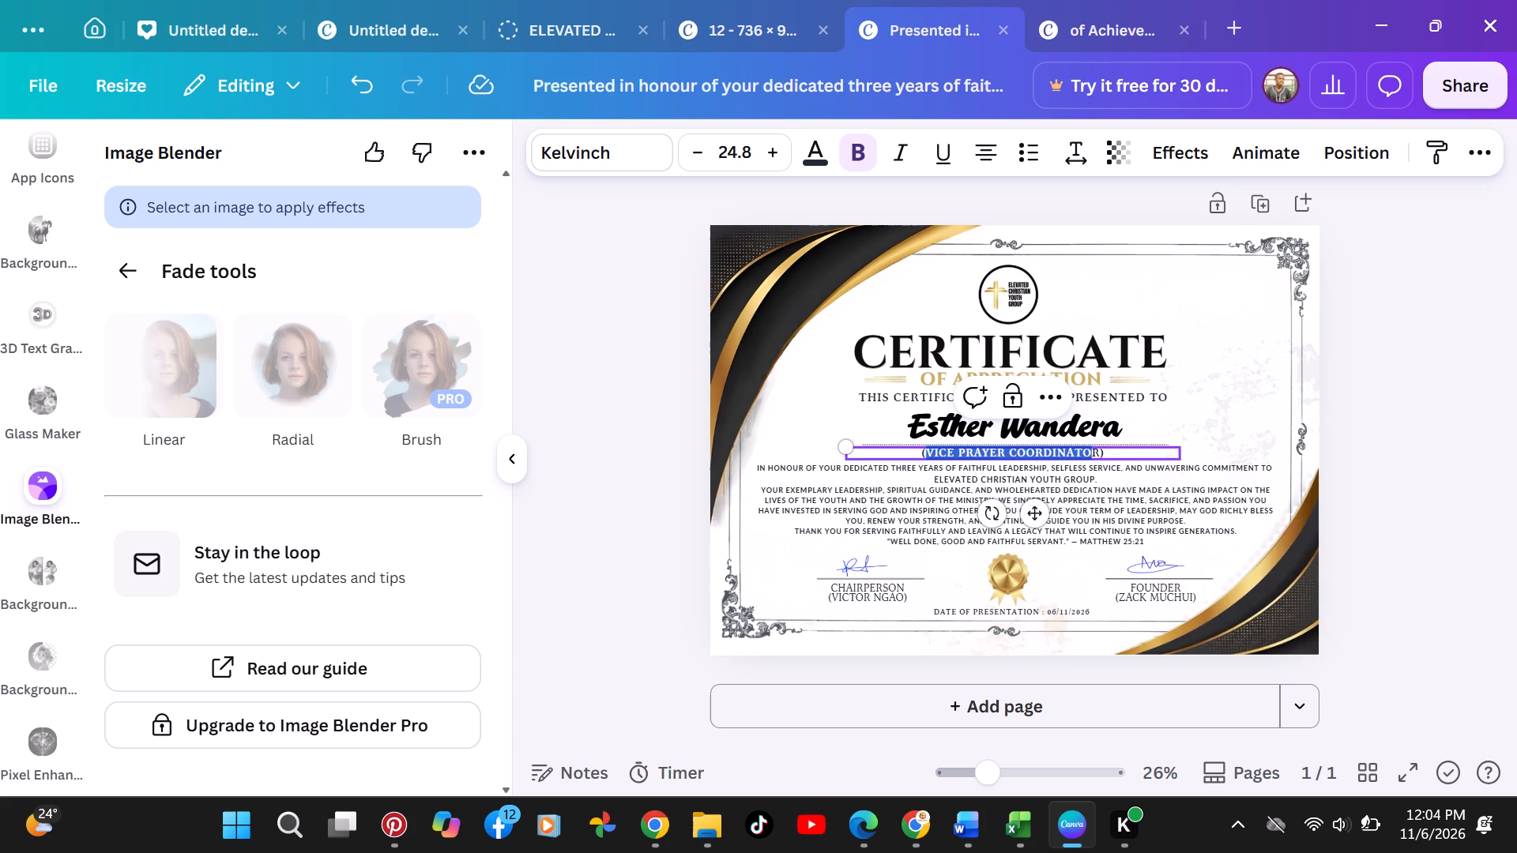
pyautogui.moveTo(1094, 453); pyautogui.dragTo(1097, 453)
pyautogui.hotkey('ctrl', 'v')
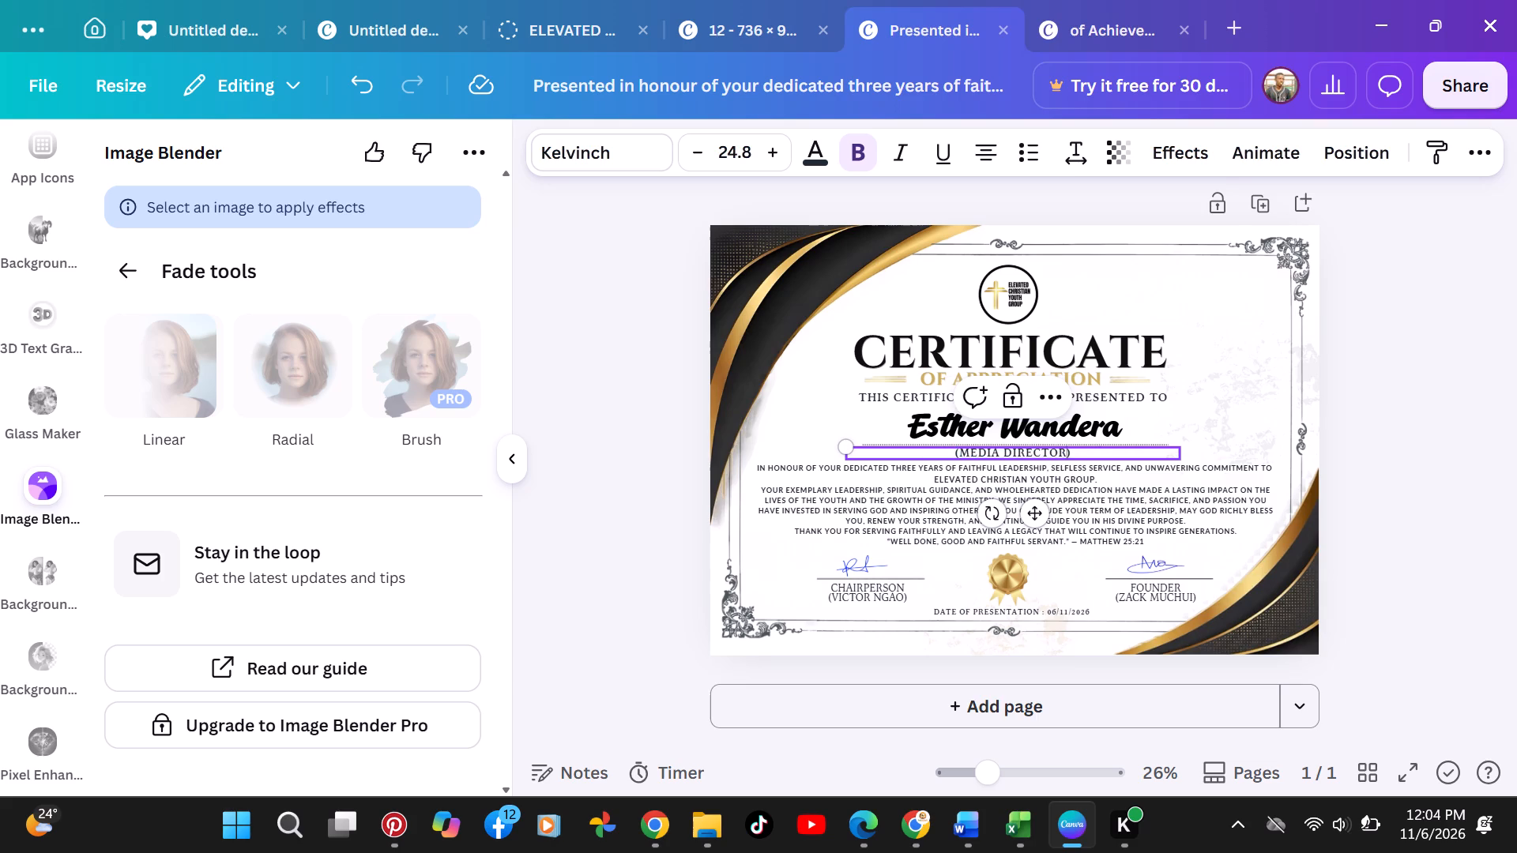
pyautogui.click(1120, 434)
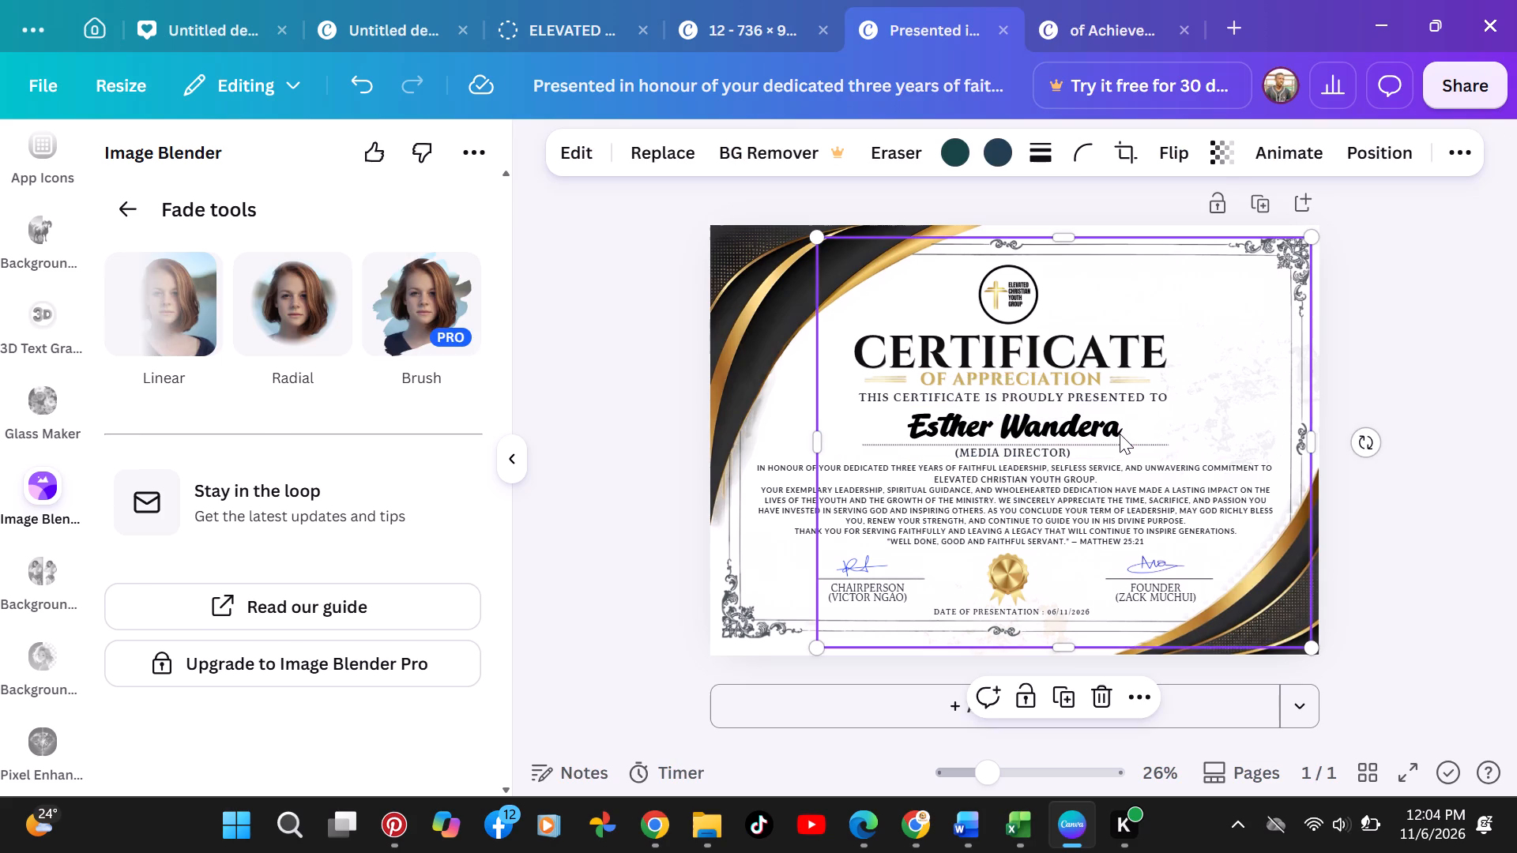
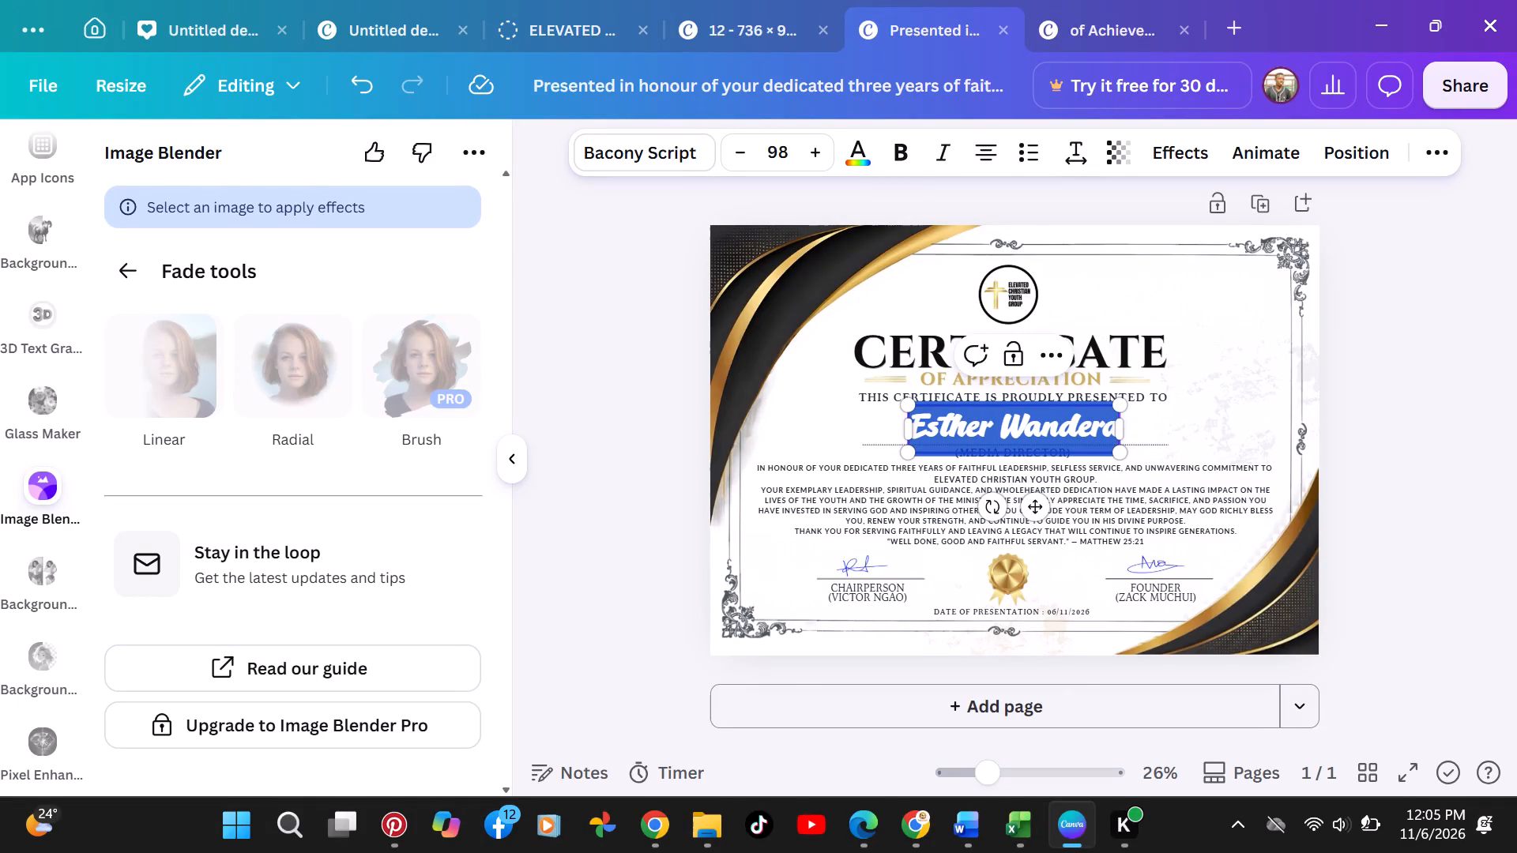
# Replace the recipient name on the media director's certificate with the copied name.
pyautogui.moveTo(1116, 423); pyautogui.dragTo(1116, 424)
pyautogui.hotkey('ctrl', 'v')
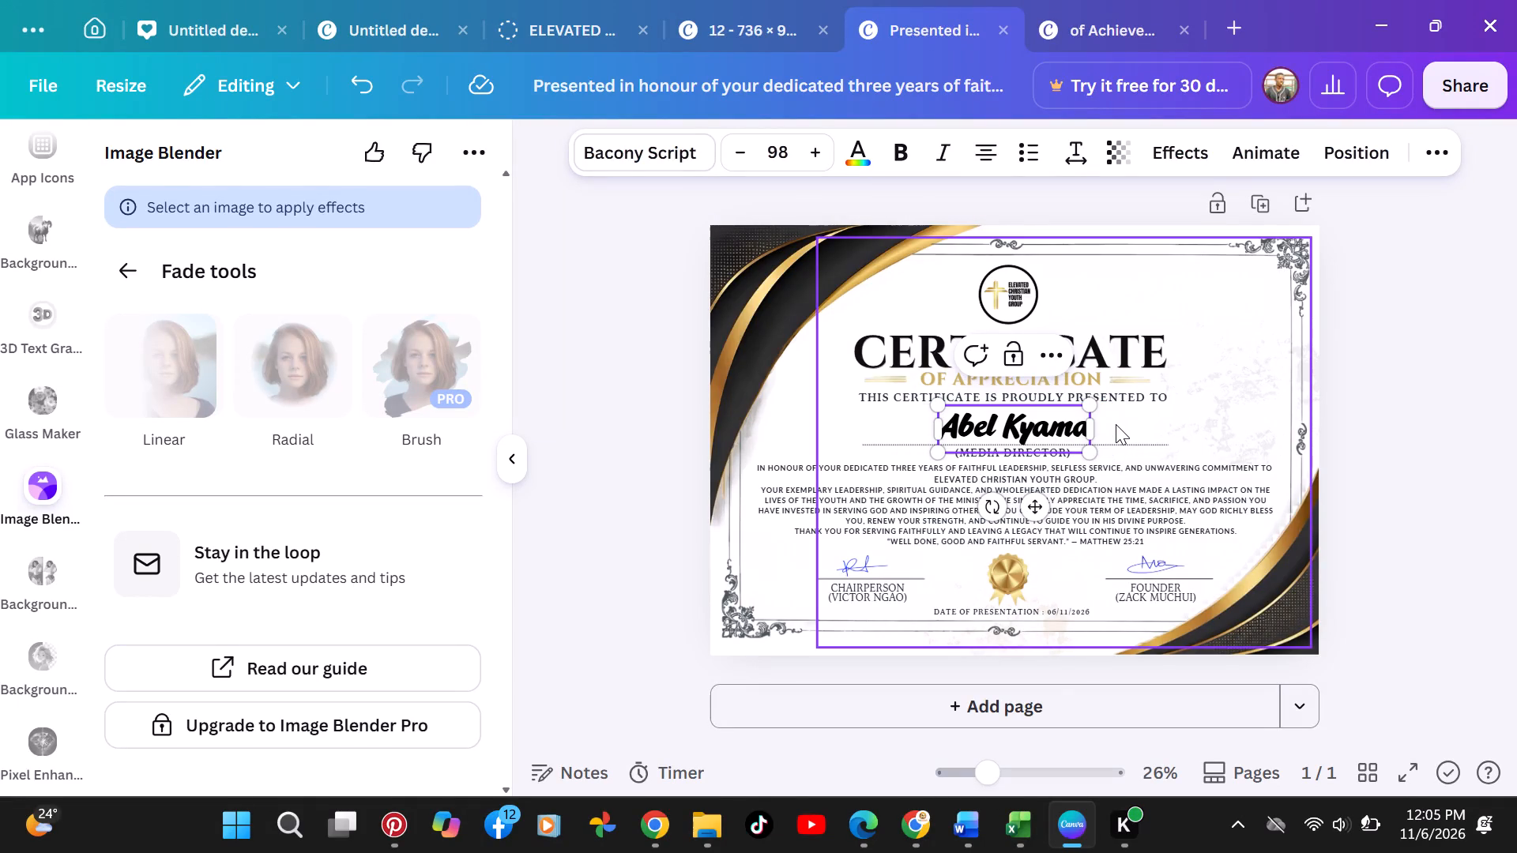
# Download the media director's certificate as a PNG into Downloads, using the recipient's name as the file name.
pyautogui.click(1474, 93)
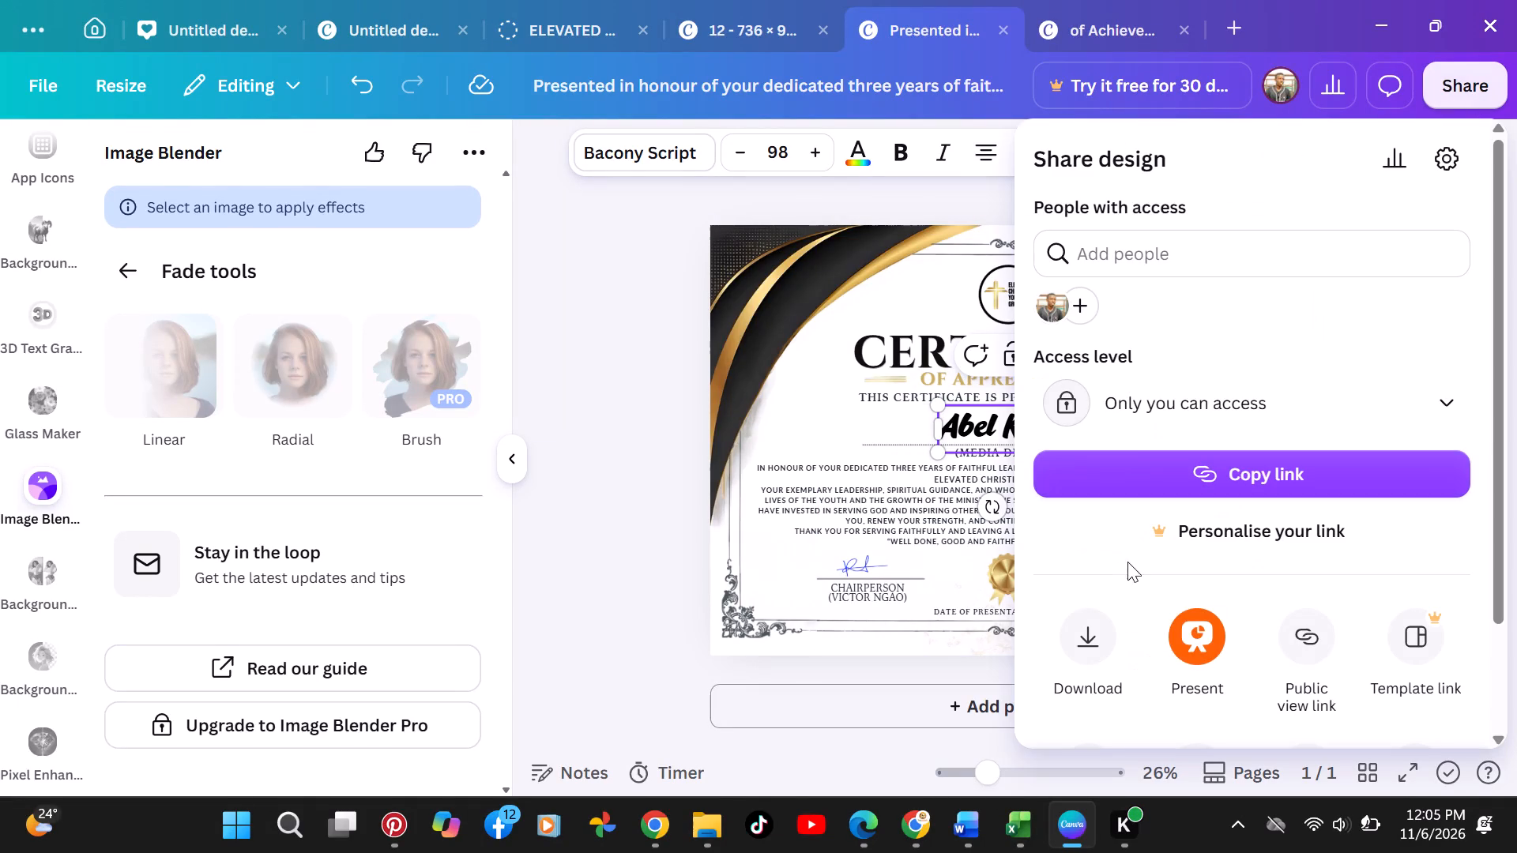
pyautogui.click(1094, 647)
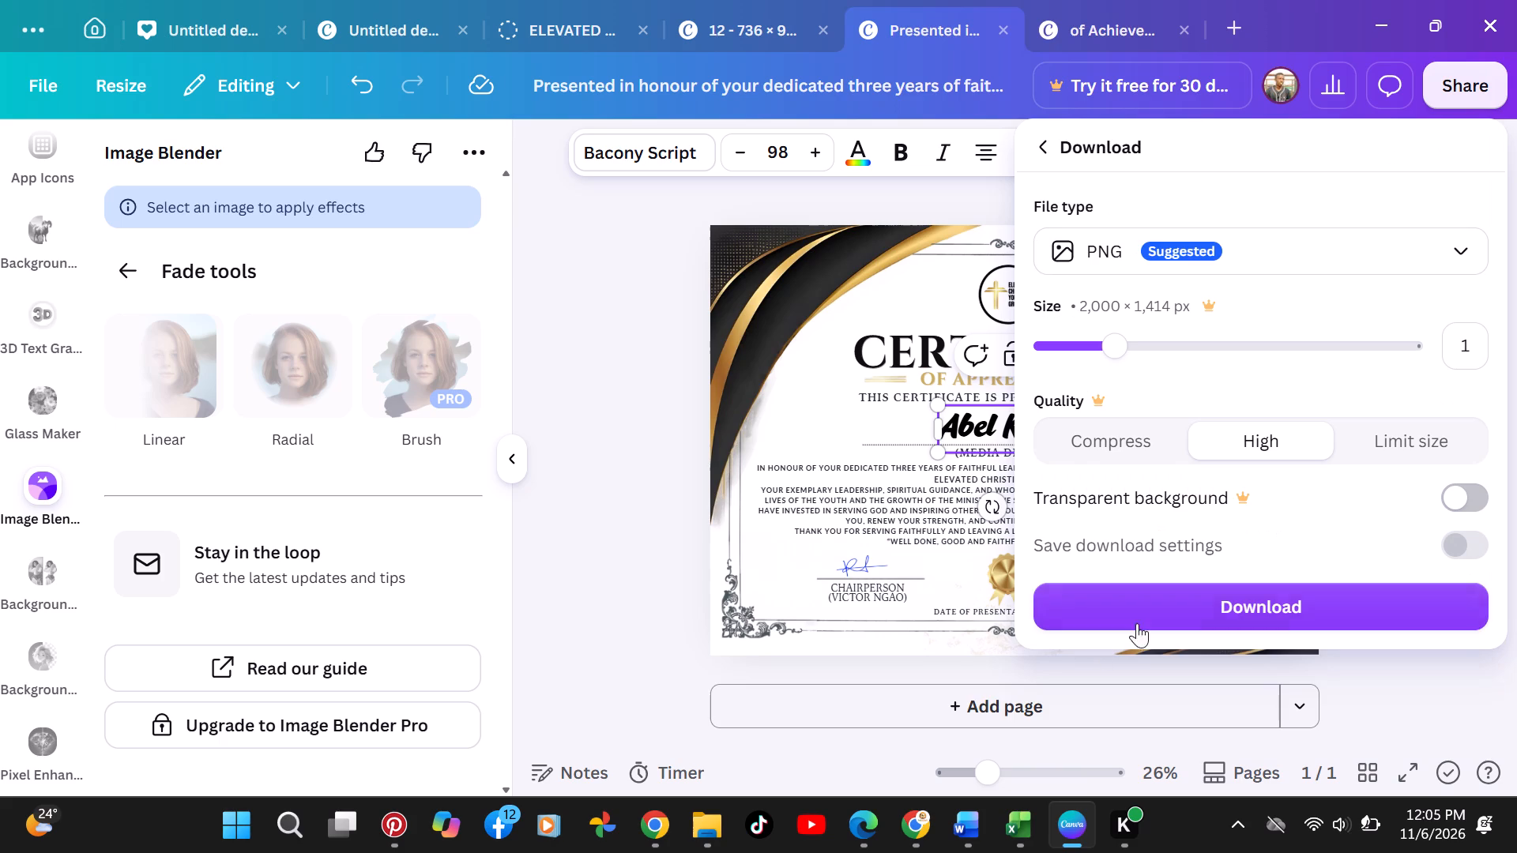
pyautogui.click(1158, 612)
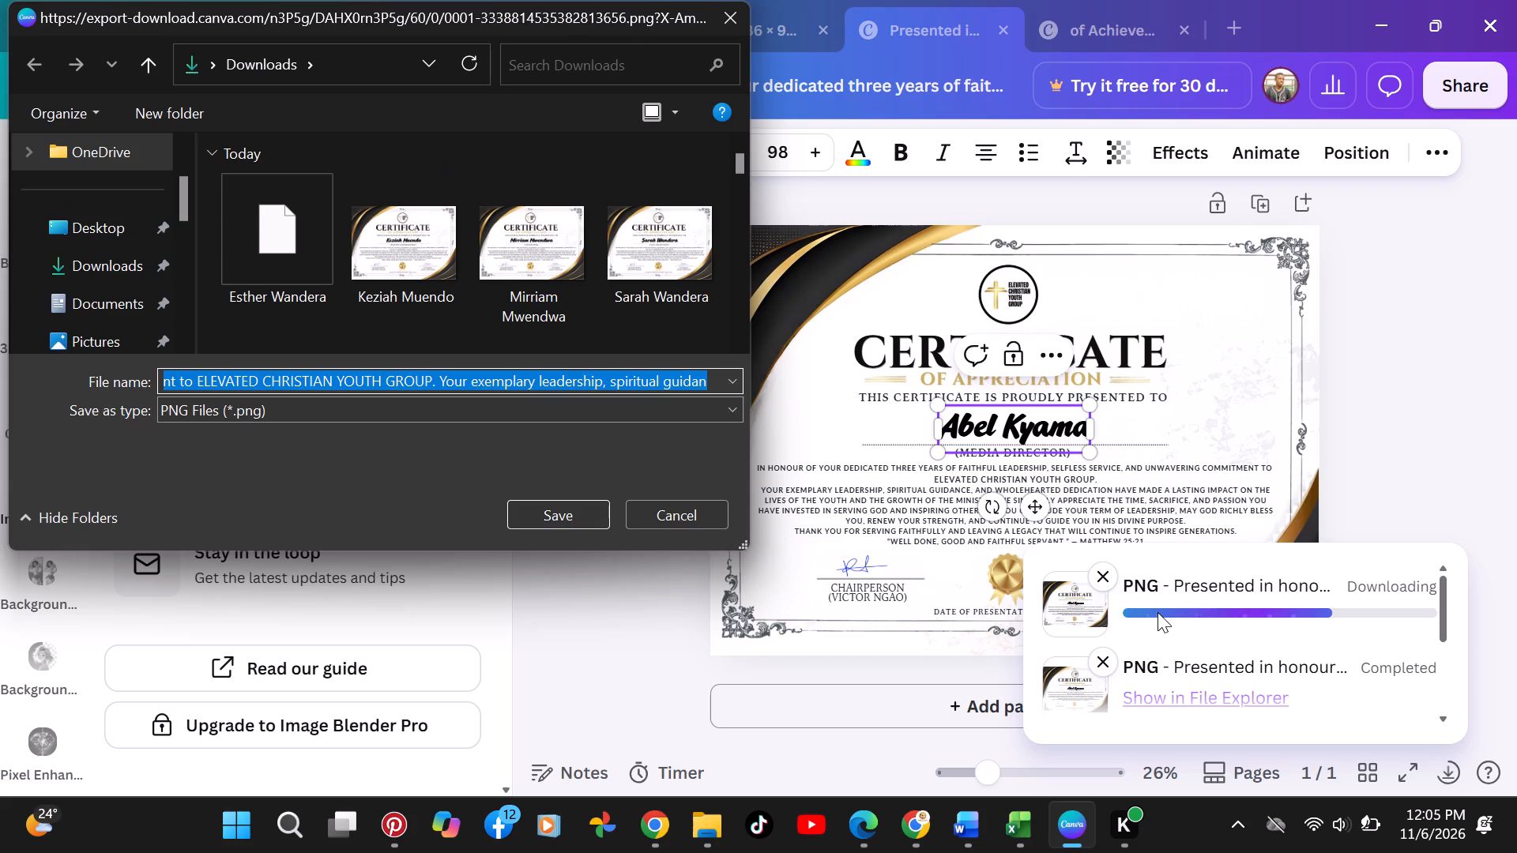
pyautogui.hotkey('ctrl', 'v')
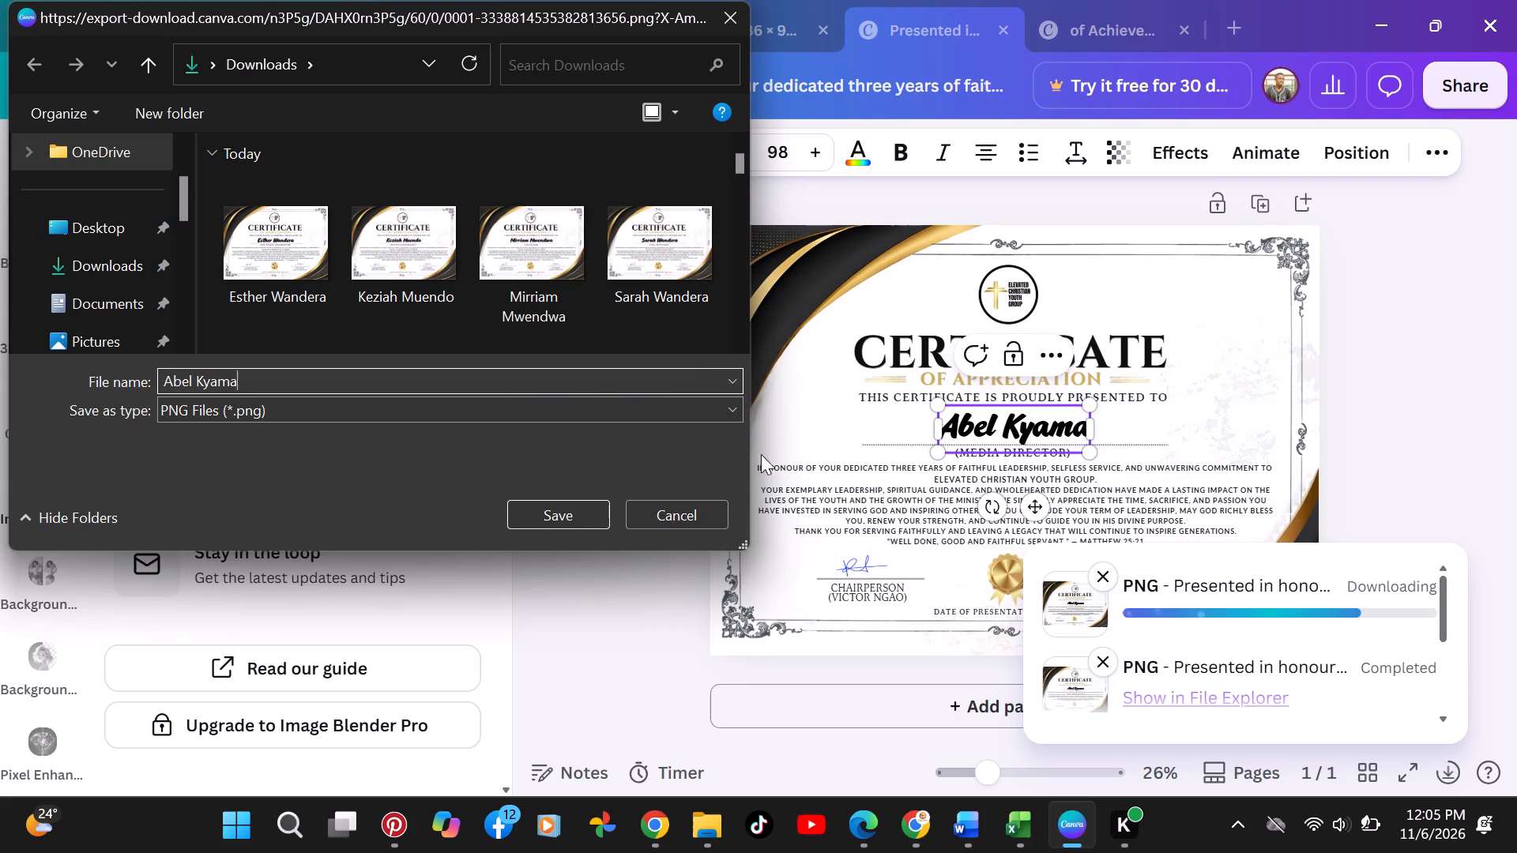
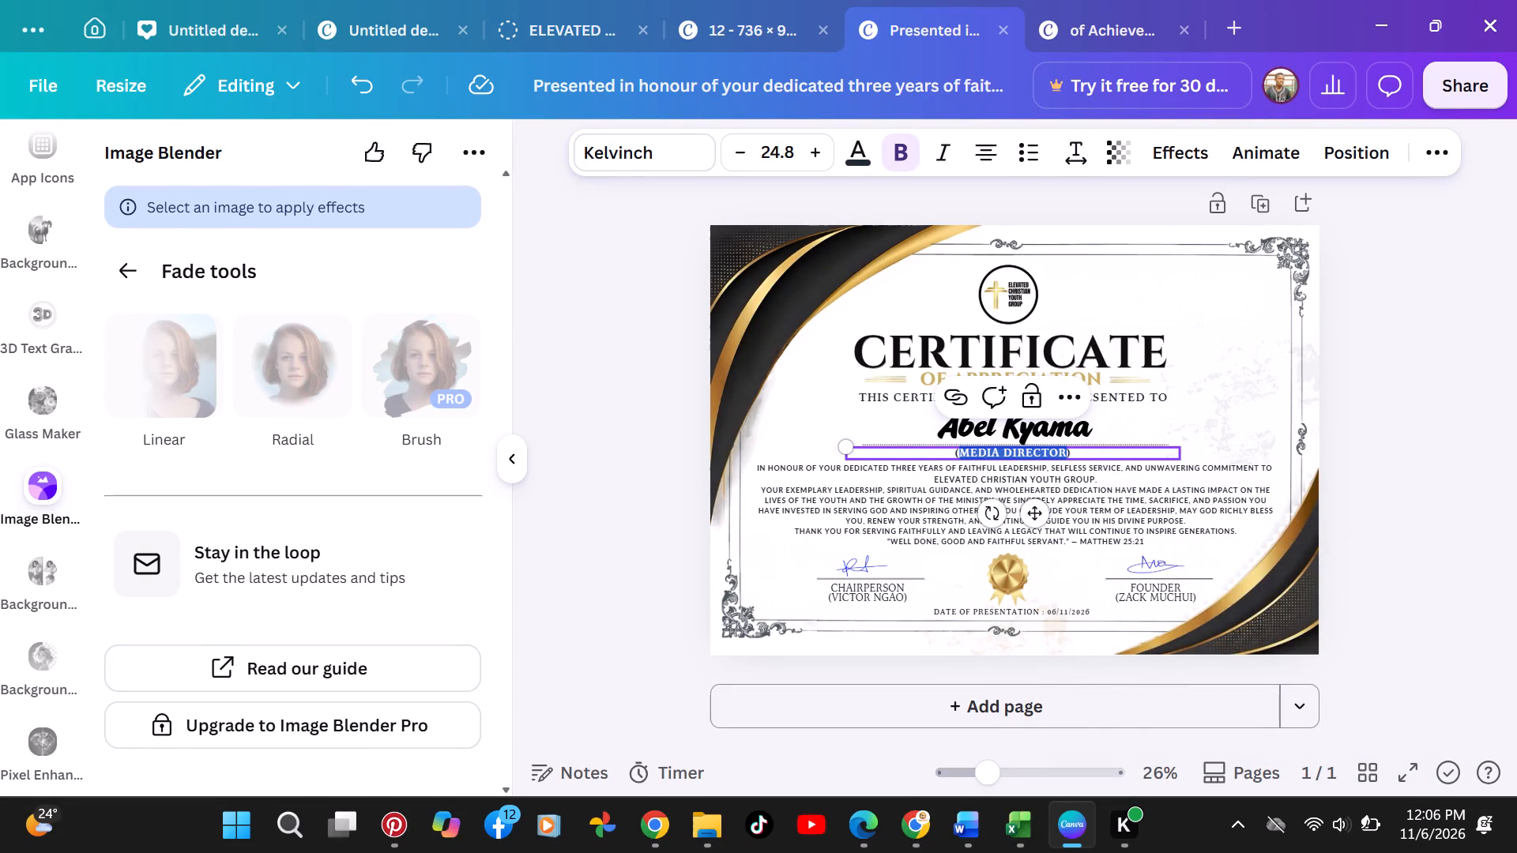
# Replace the role inside the brackets below the recipient name with the copied VICE MEDIA text and complete it as VICE MEDIA DIRECTOR.
pyautogui.hotkey('ctrl', 'v')
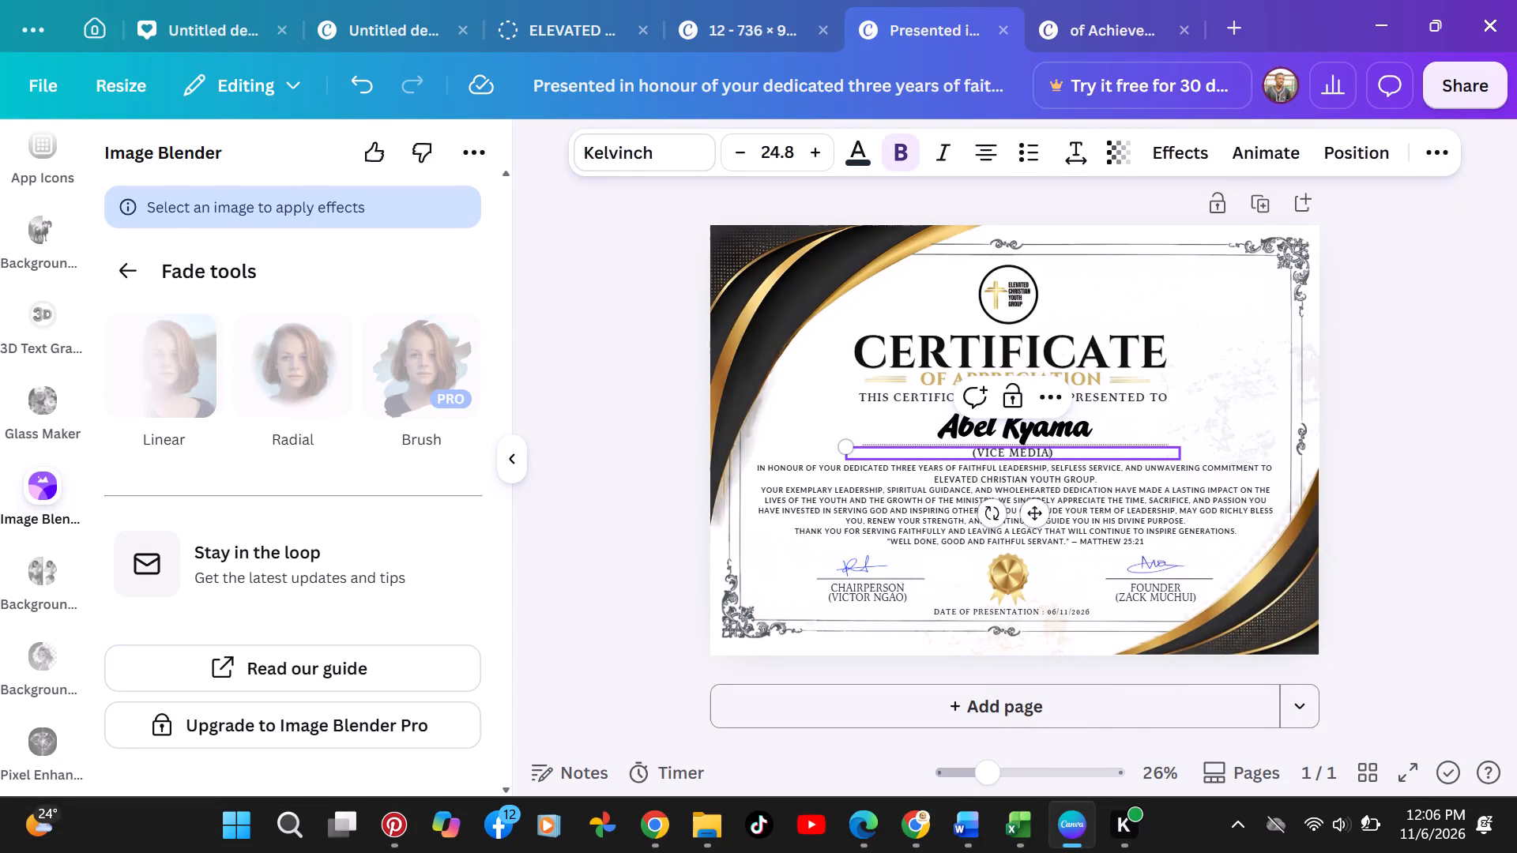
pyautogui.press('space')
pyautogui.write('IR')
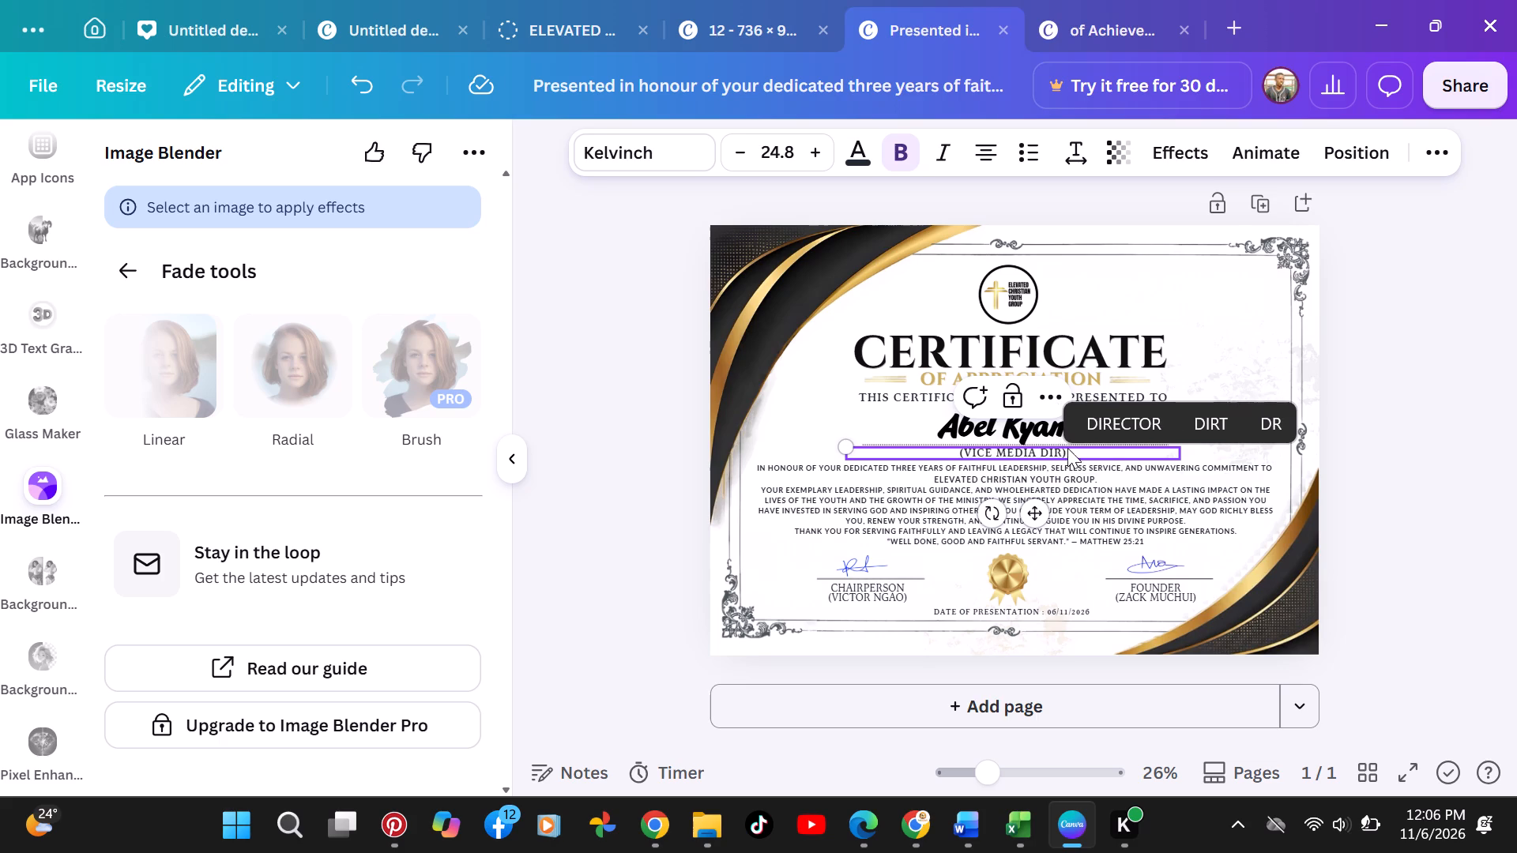
pyautogui.click(1109, 427)
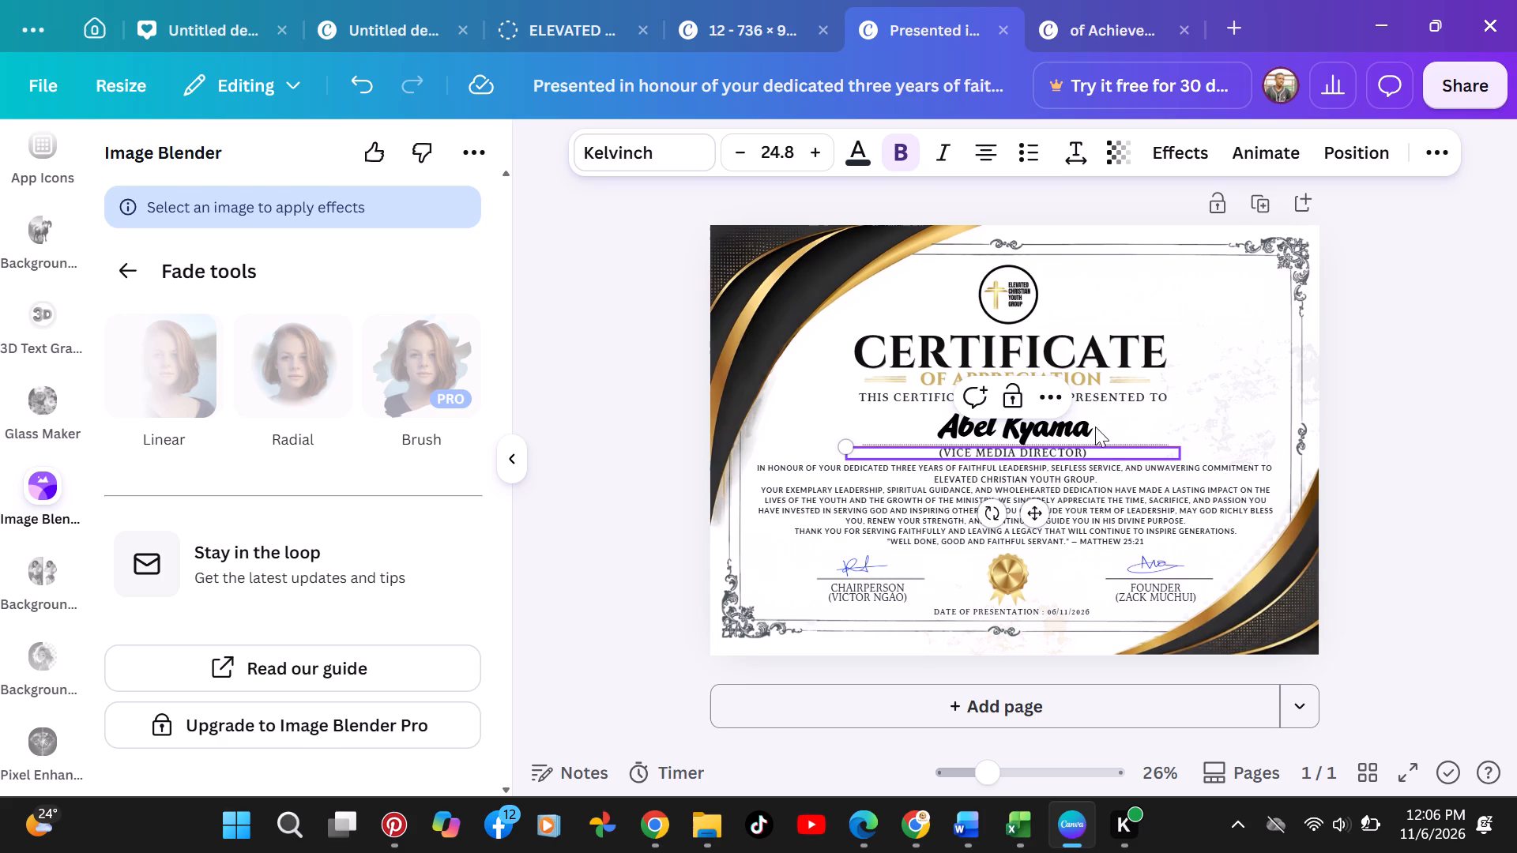
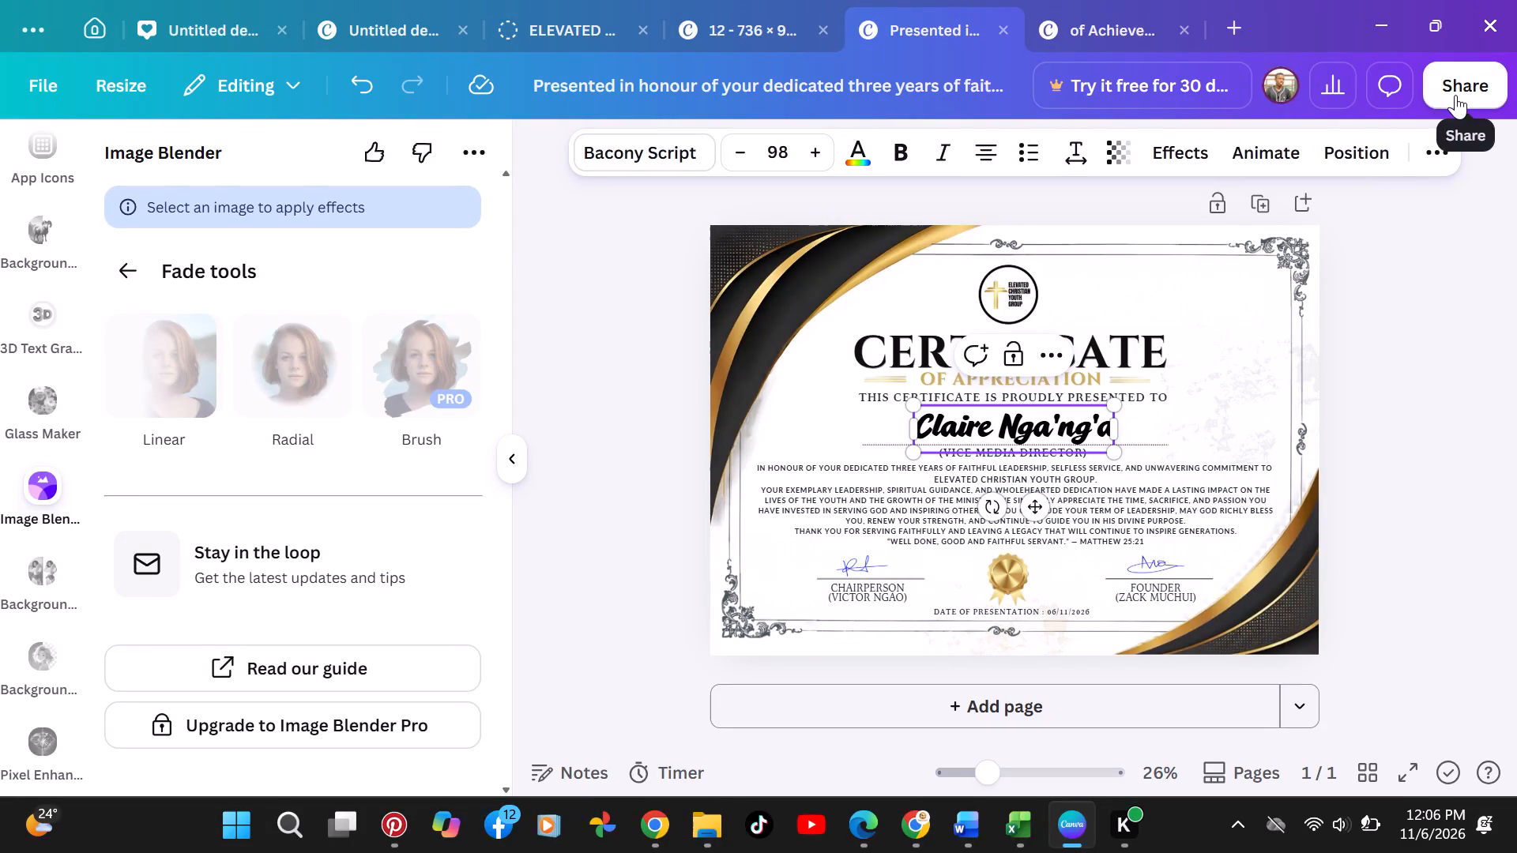
# Download the vice media director's certificate of appreciation as a PNG.
pyautogui.click(1091, 640)
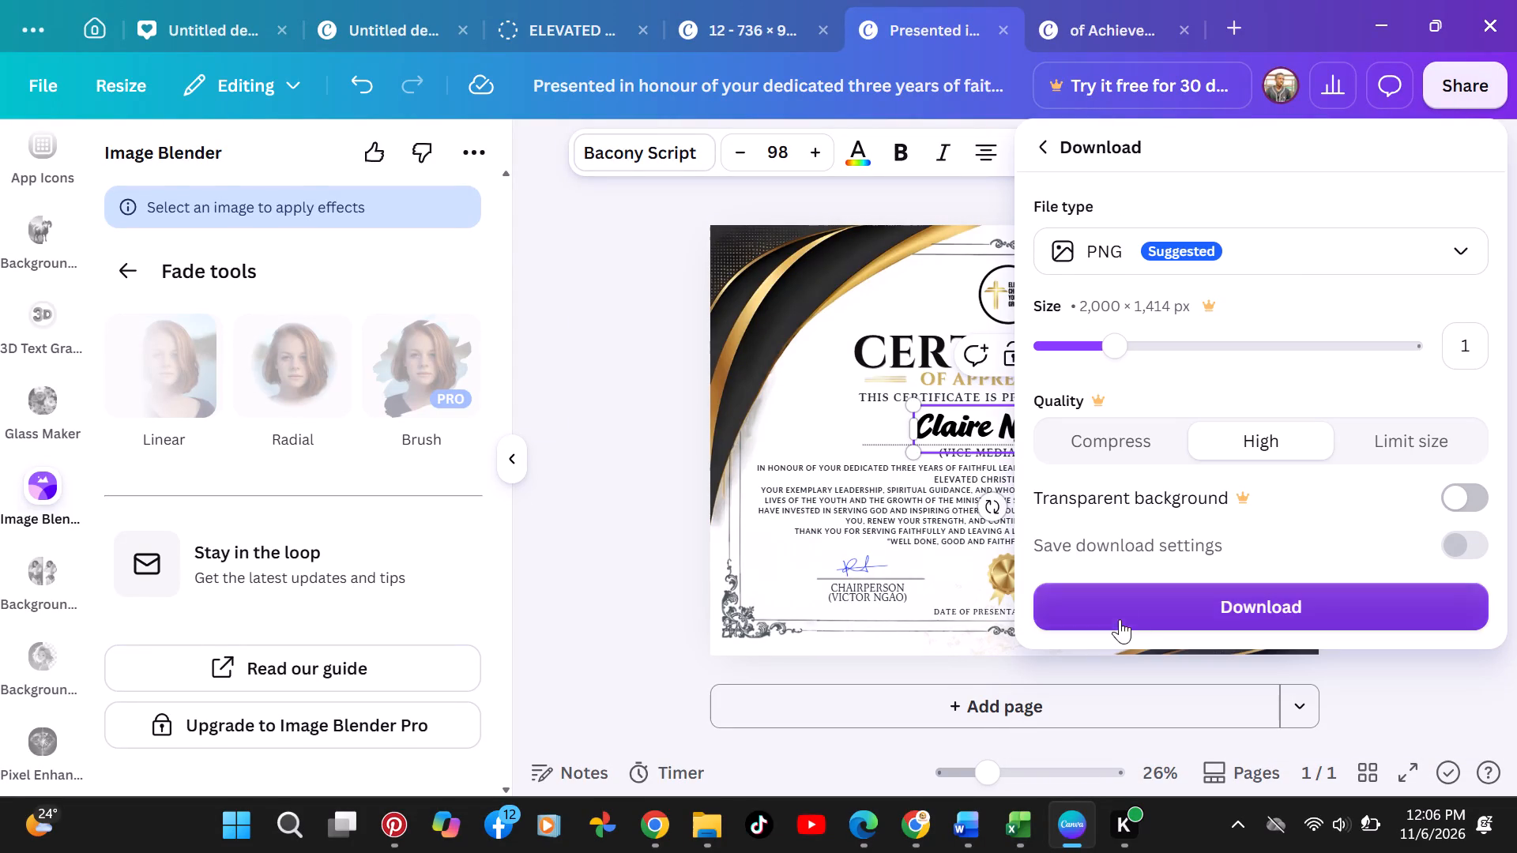
pyautogui.click(1127, 617)
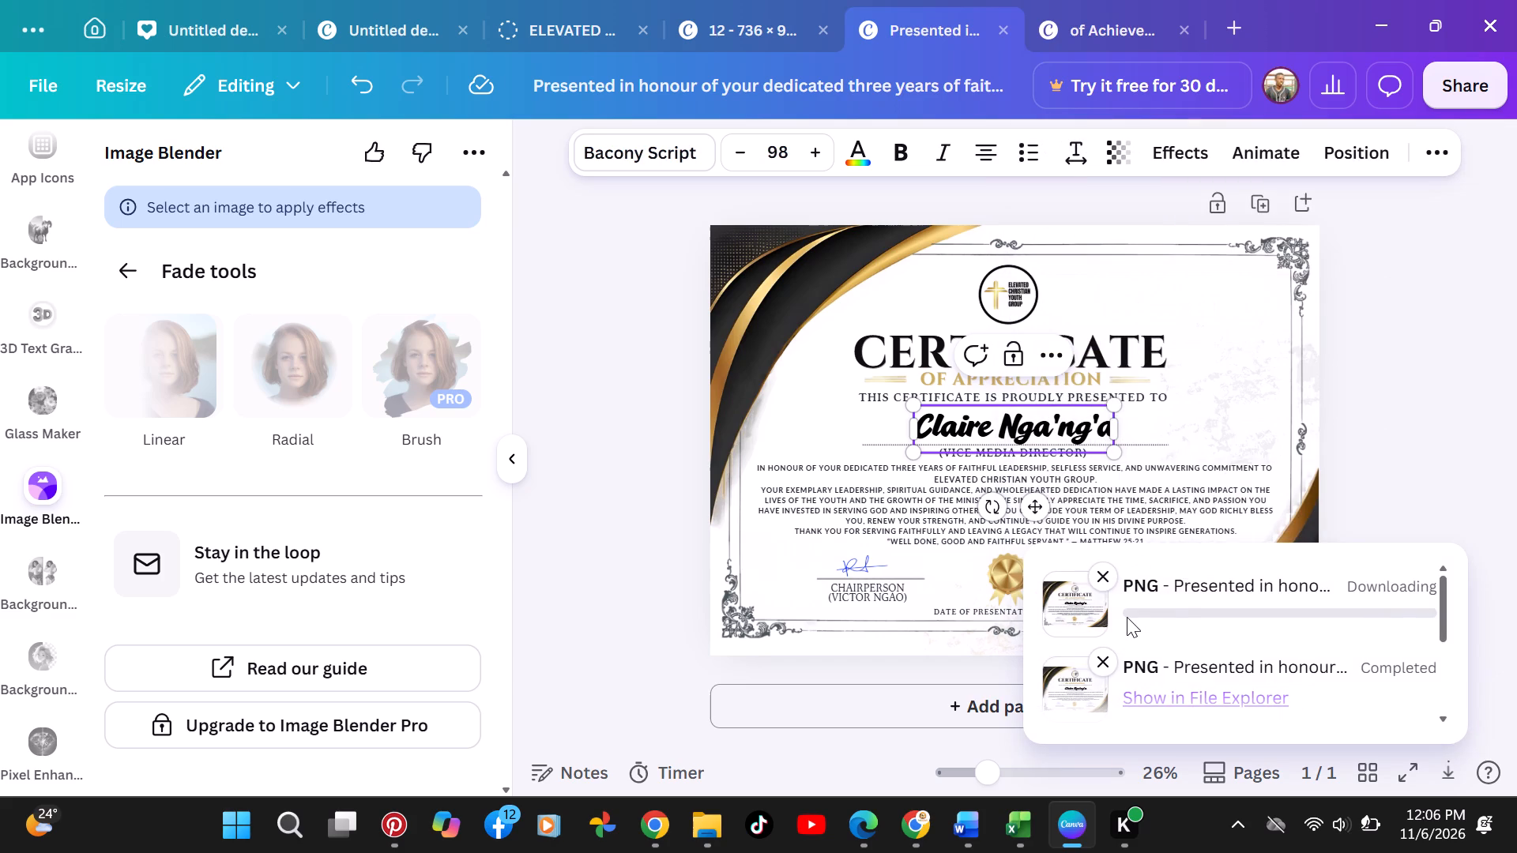
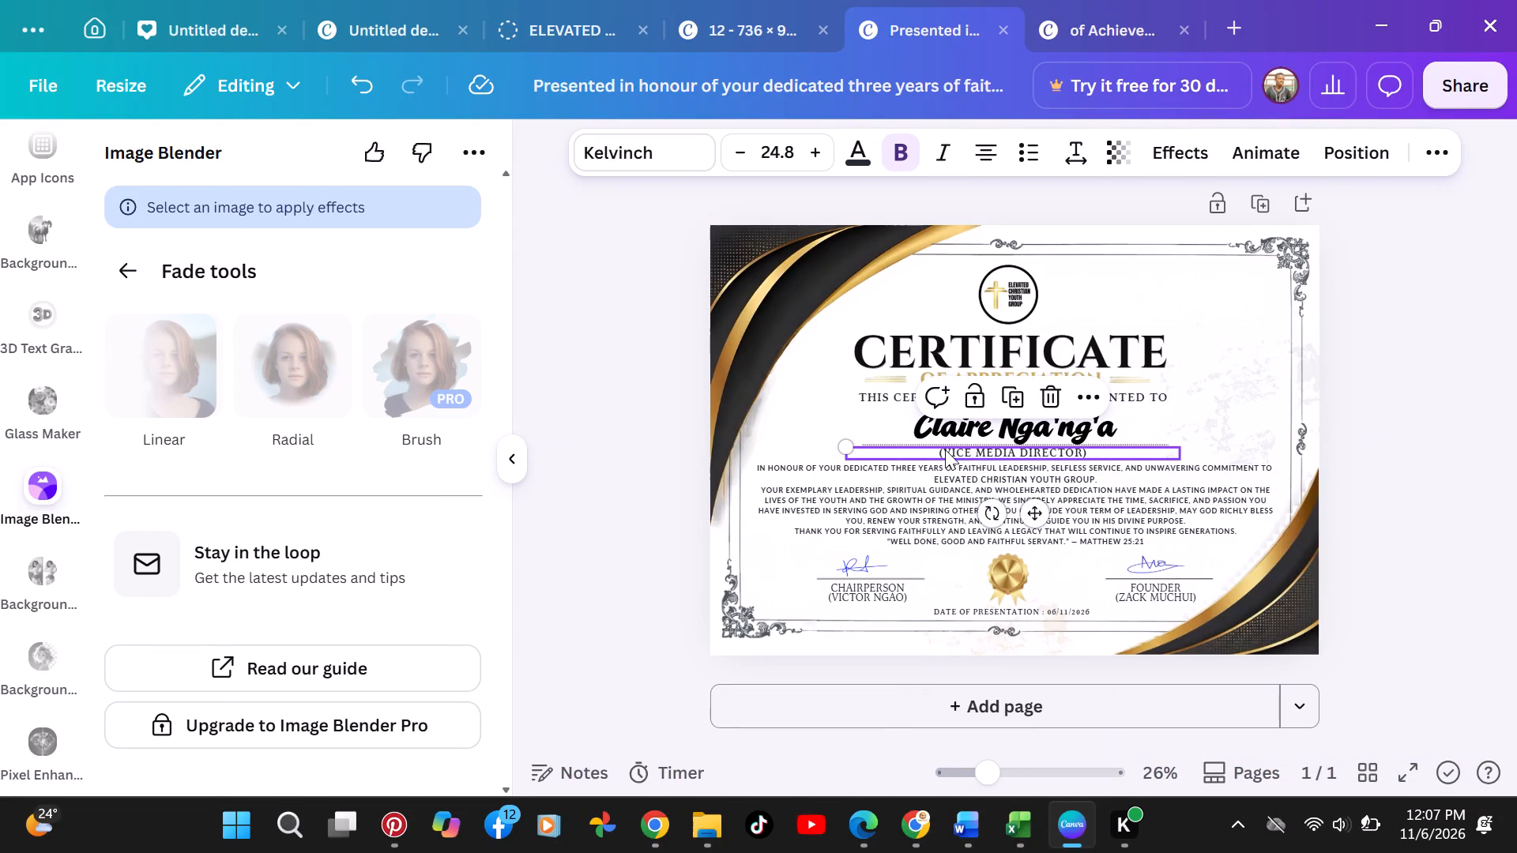
# Replace the role text VICE MEDIA DIRECTOR inside the brackets below the recipient name with the copied role HOSPITALITY.
pyautogui.moveTo(945, 449); pyautogui.dragTo(1072, 451)
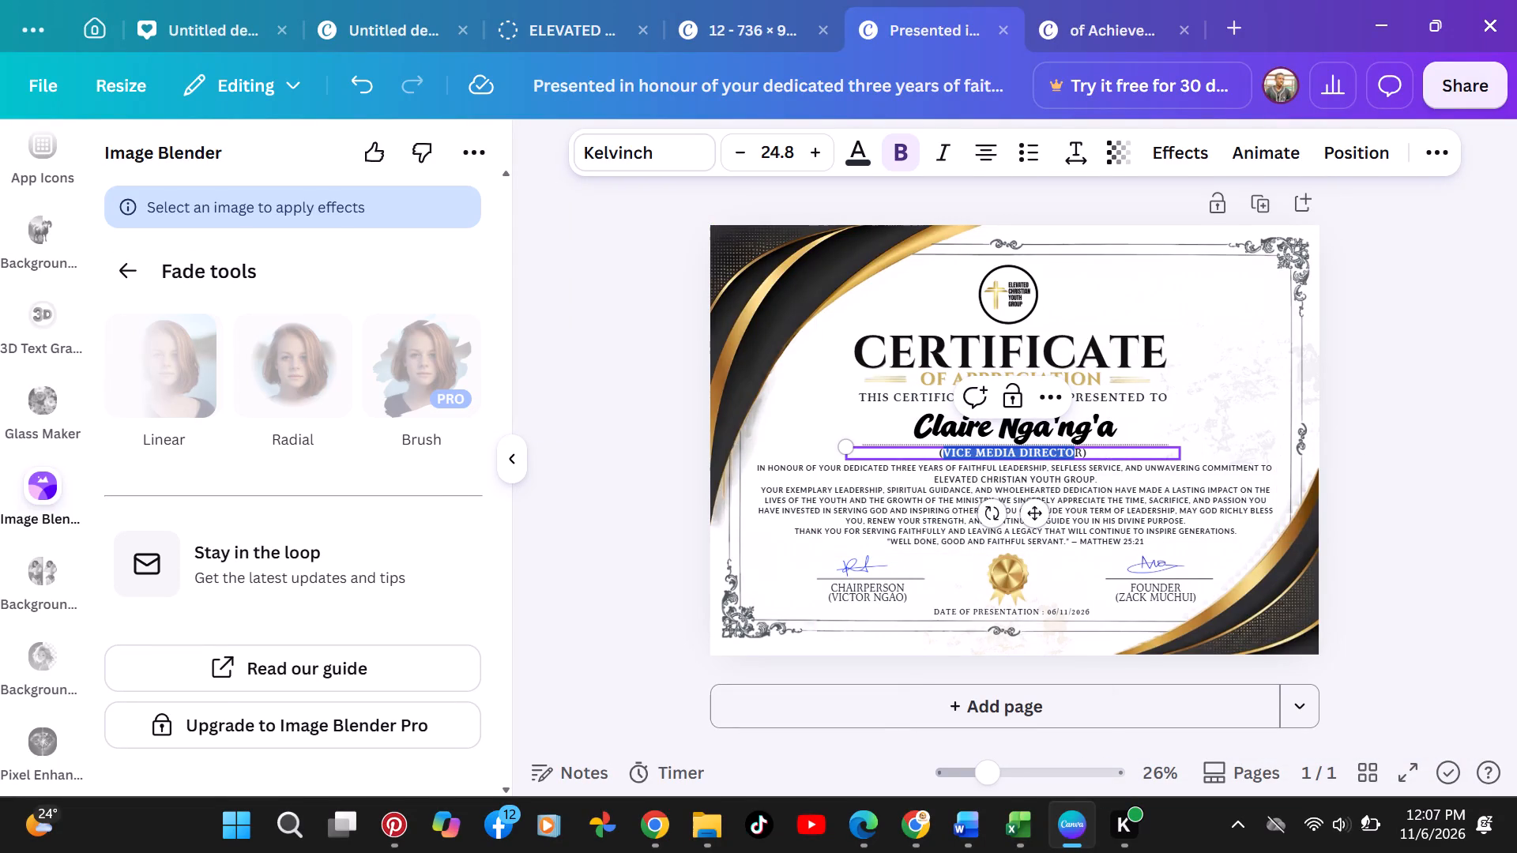
pyautogui.moveTo(1072, 451); pyautogui.dragTo(1080, 451)
pyautogui.hotkey('ctrl', 'v')
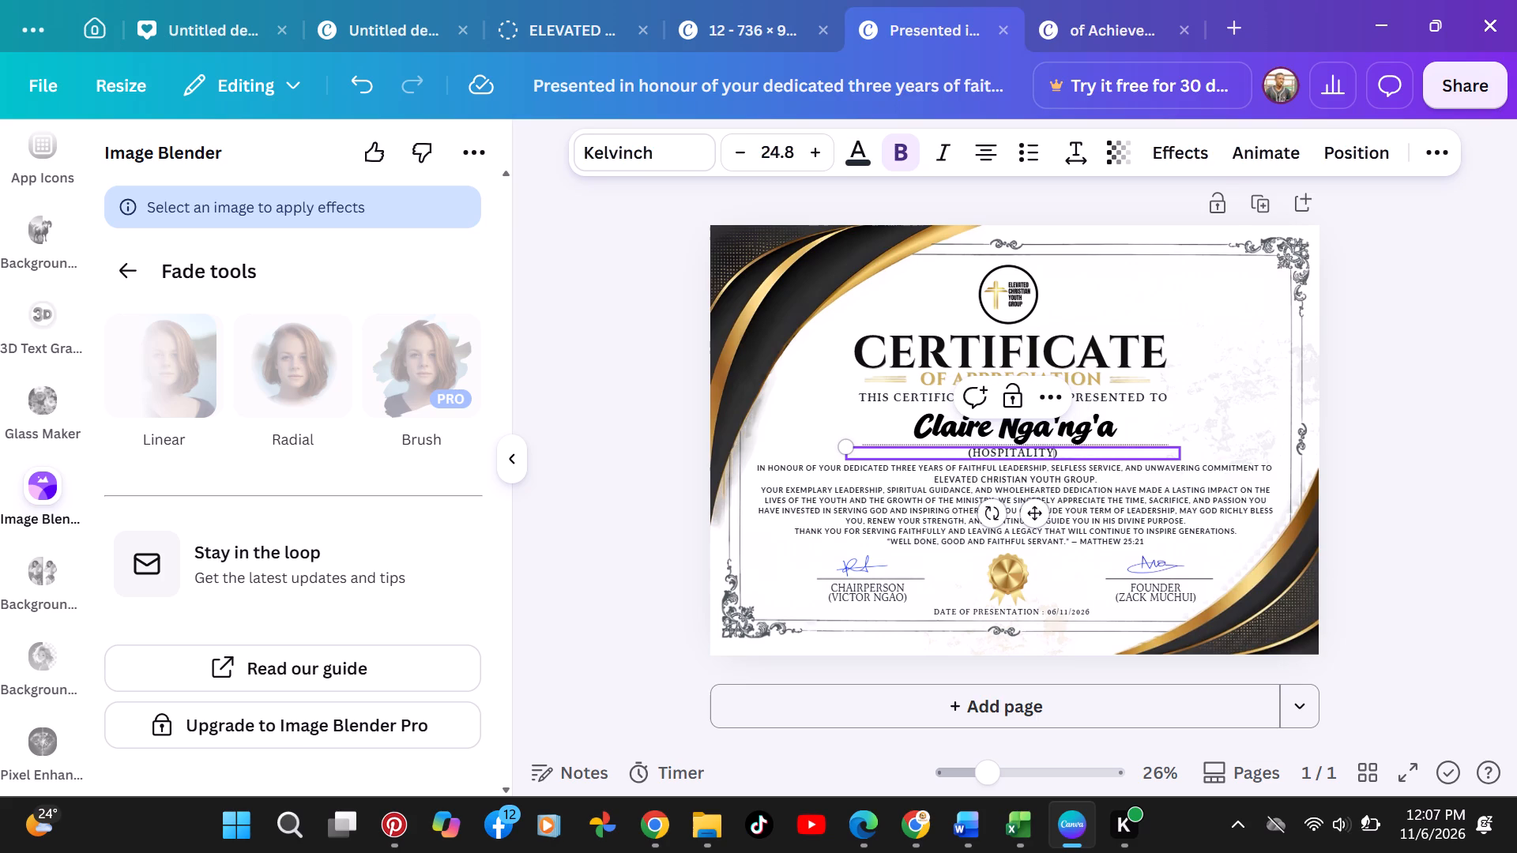
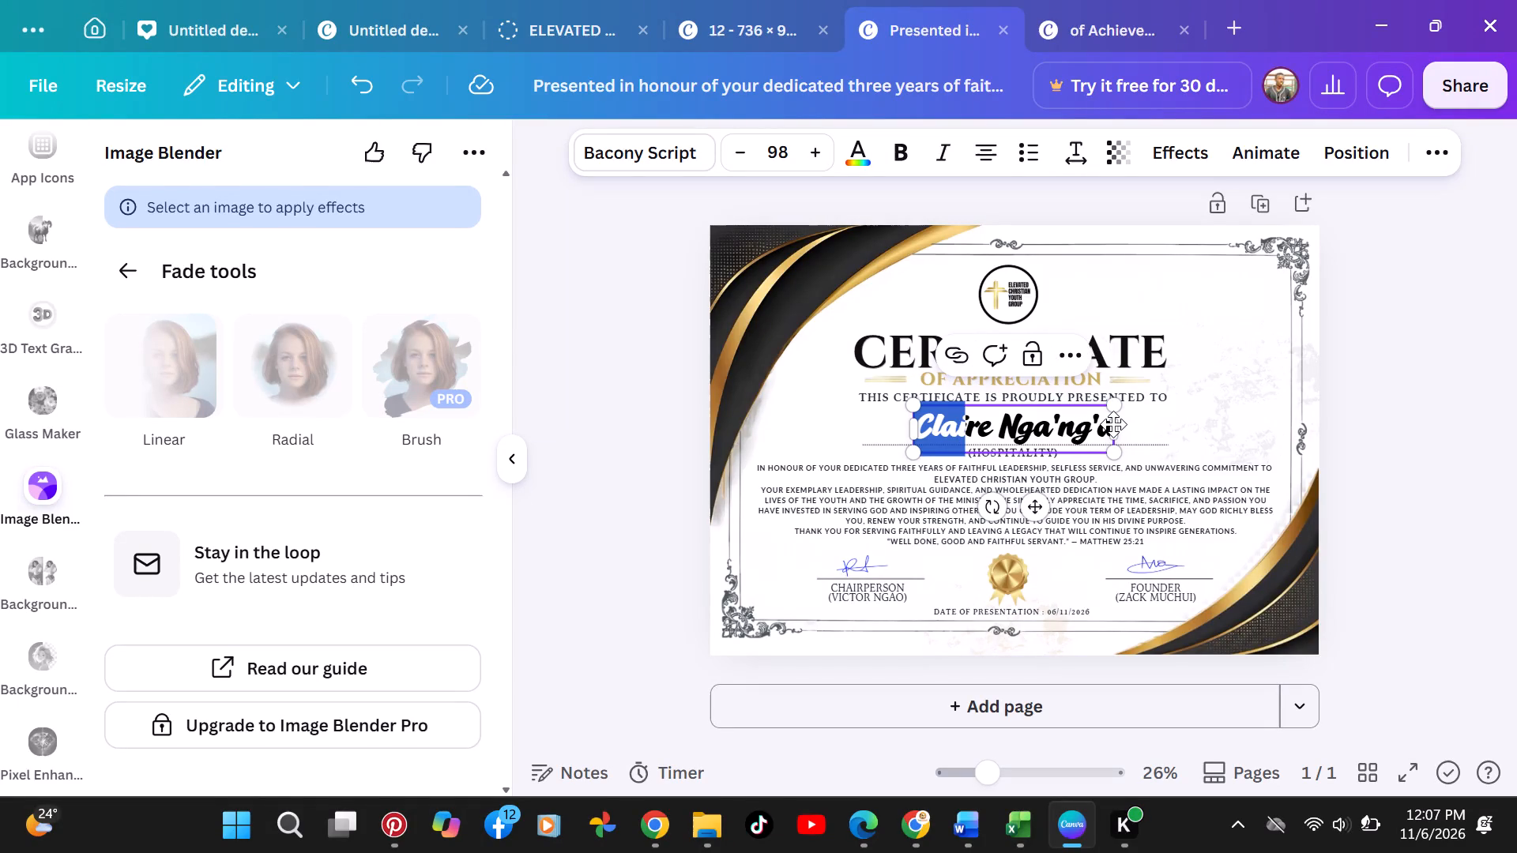
# Replace the recipient's name on the hospitality certificate with the copied name of the next recipient.
pyautogui.click(920, 427)
pyautogui.moveTo(920, 427); pyautogui.dragTo(922, 427)
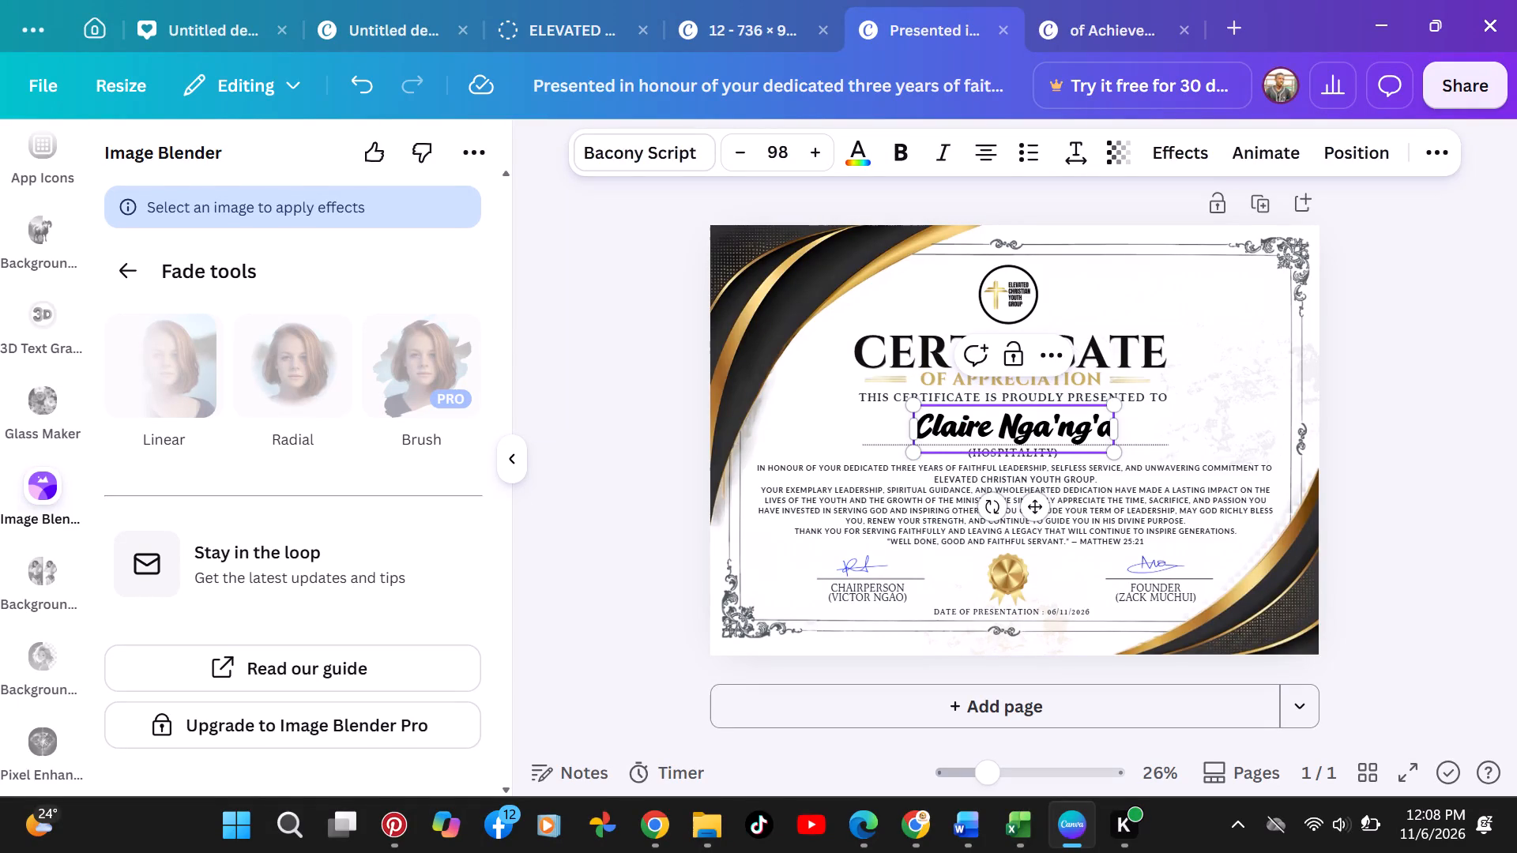
pyautogui.moveTo(922, 427); pyautogui.dragTo(1112, 426)
pyautogui.hotkey('ctrl', 'v')
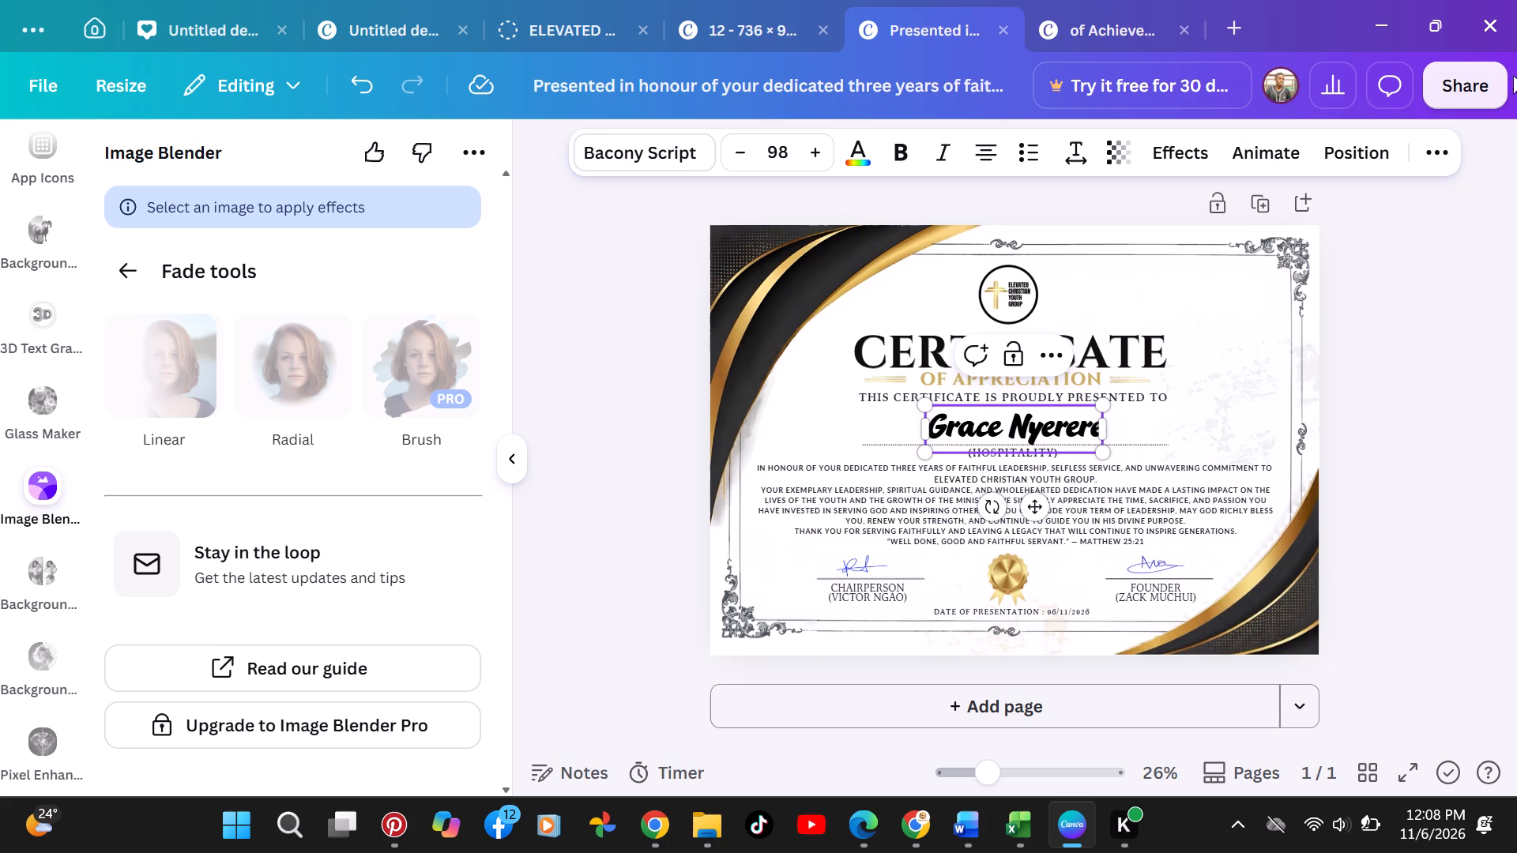
# Download the updated hospitality certificate as a PNG, entering the new recipient's copied name as the file name.
pyautogui.click(1464, 85)
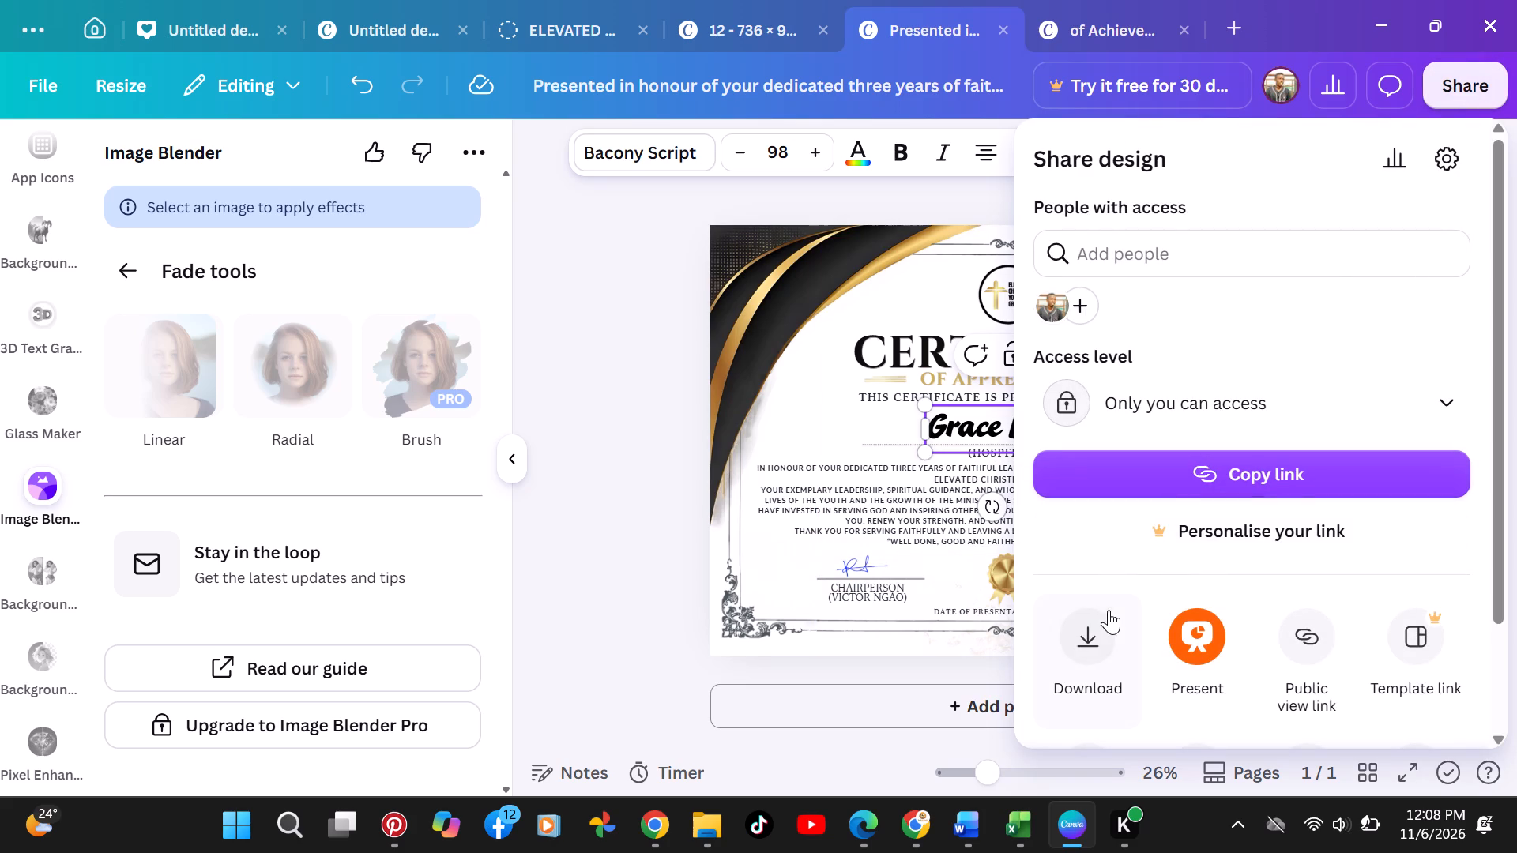
pyautogui.click(1073, 641)
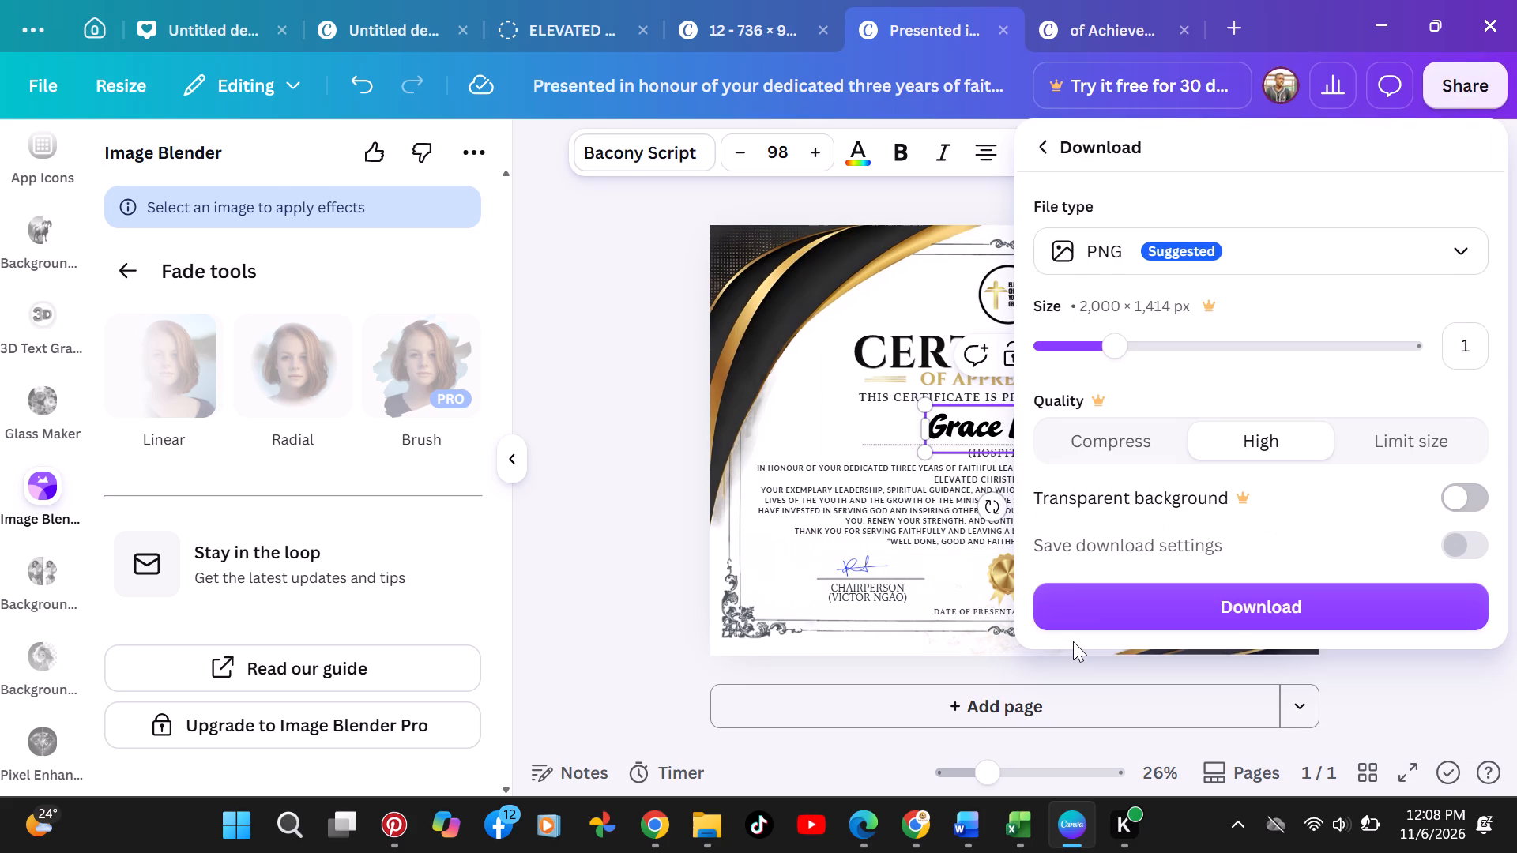
pyautogui.click(1100, 603)
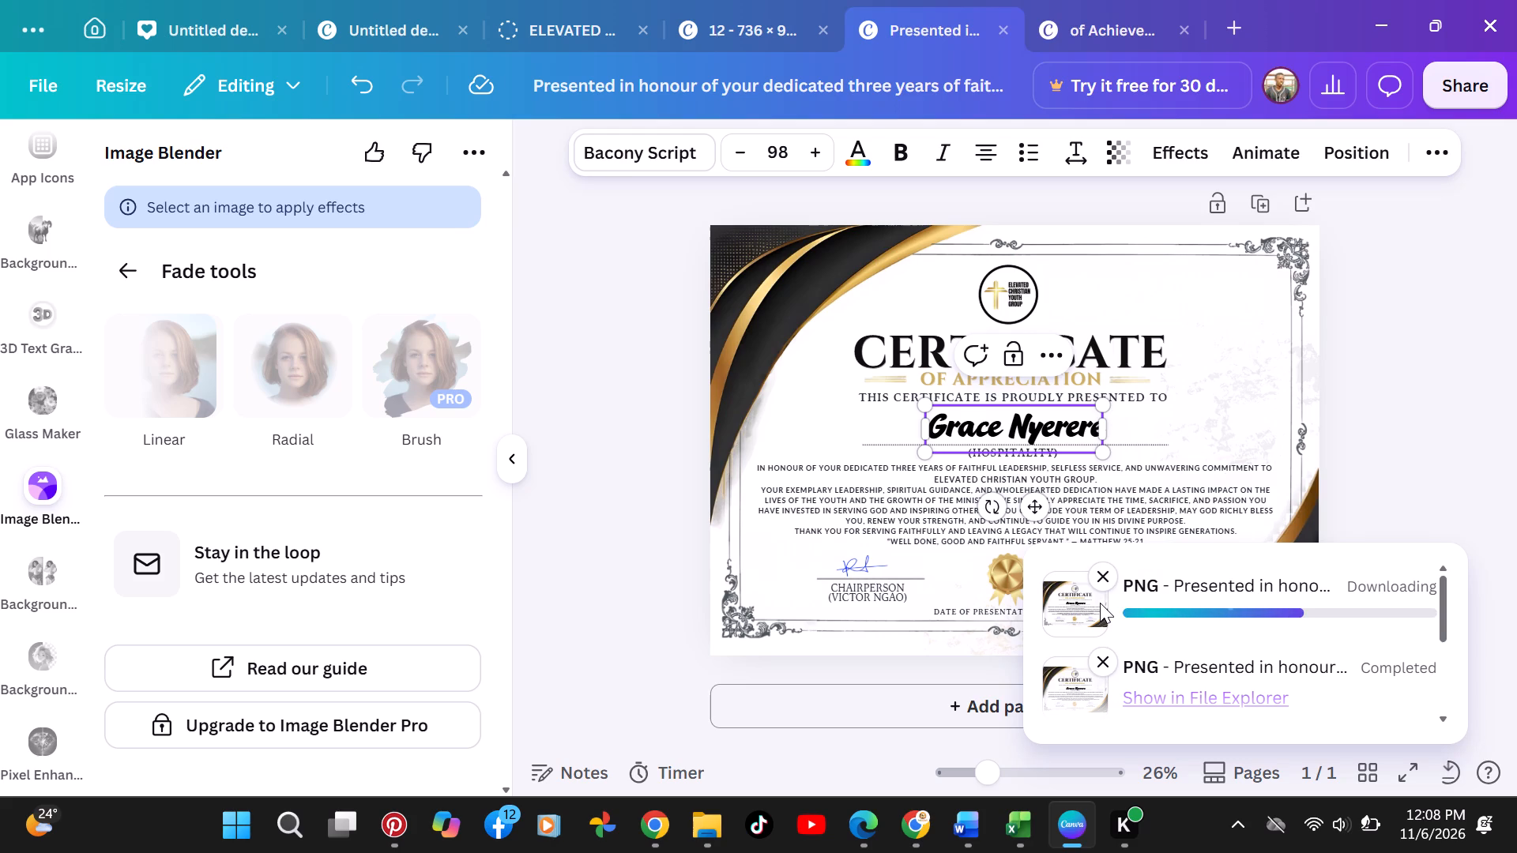
pyautogui.hotkey('ctrl', 'v')
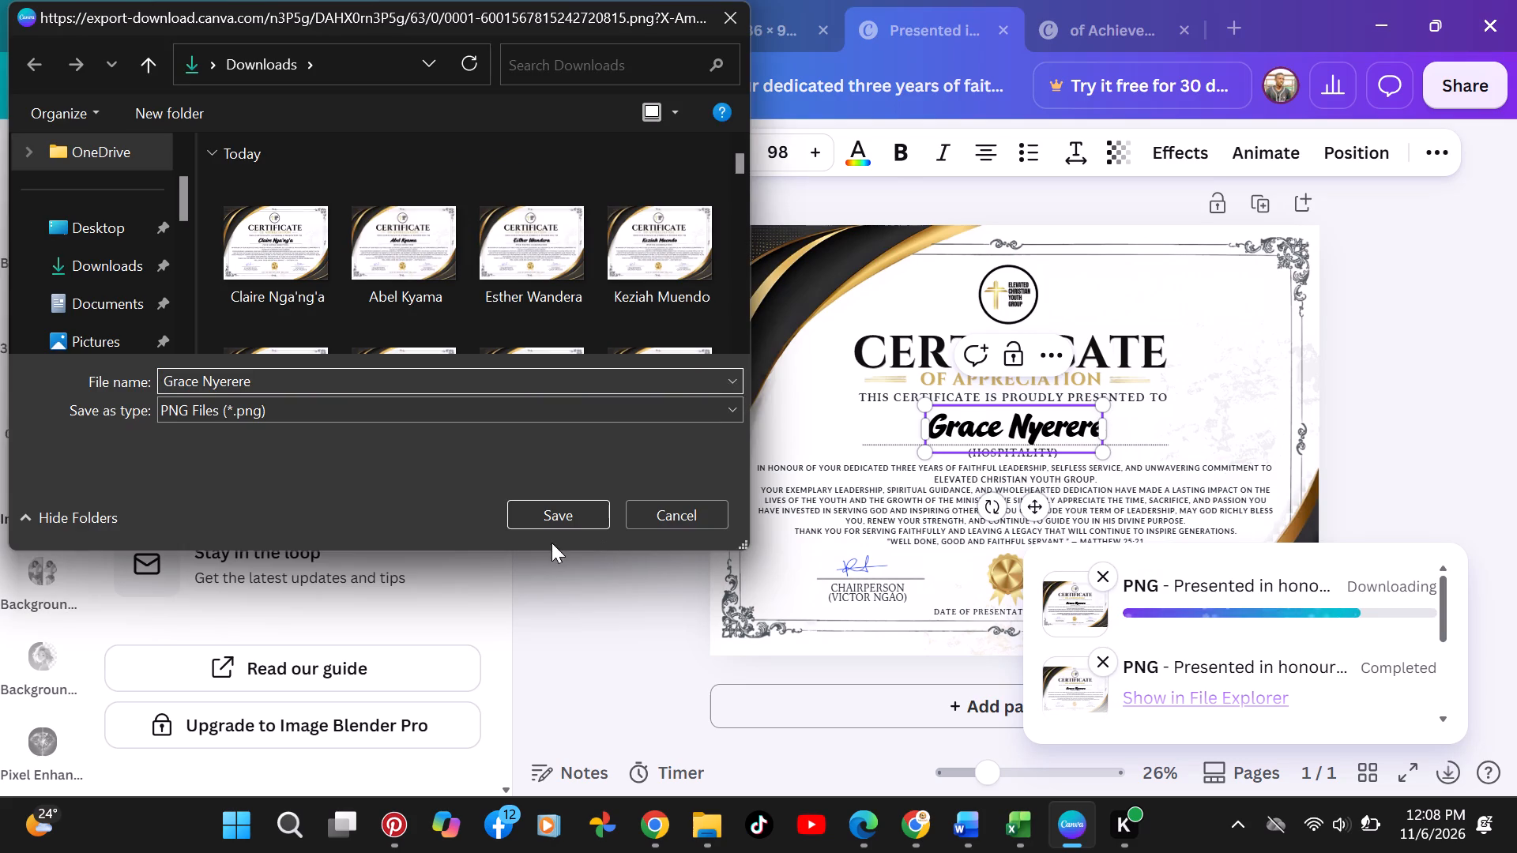
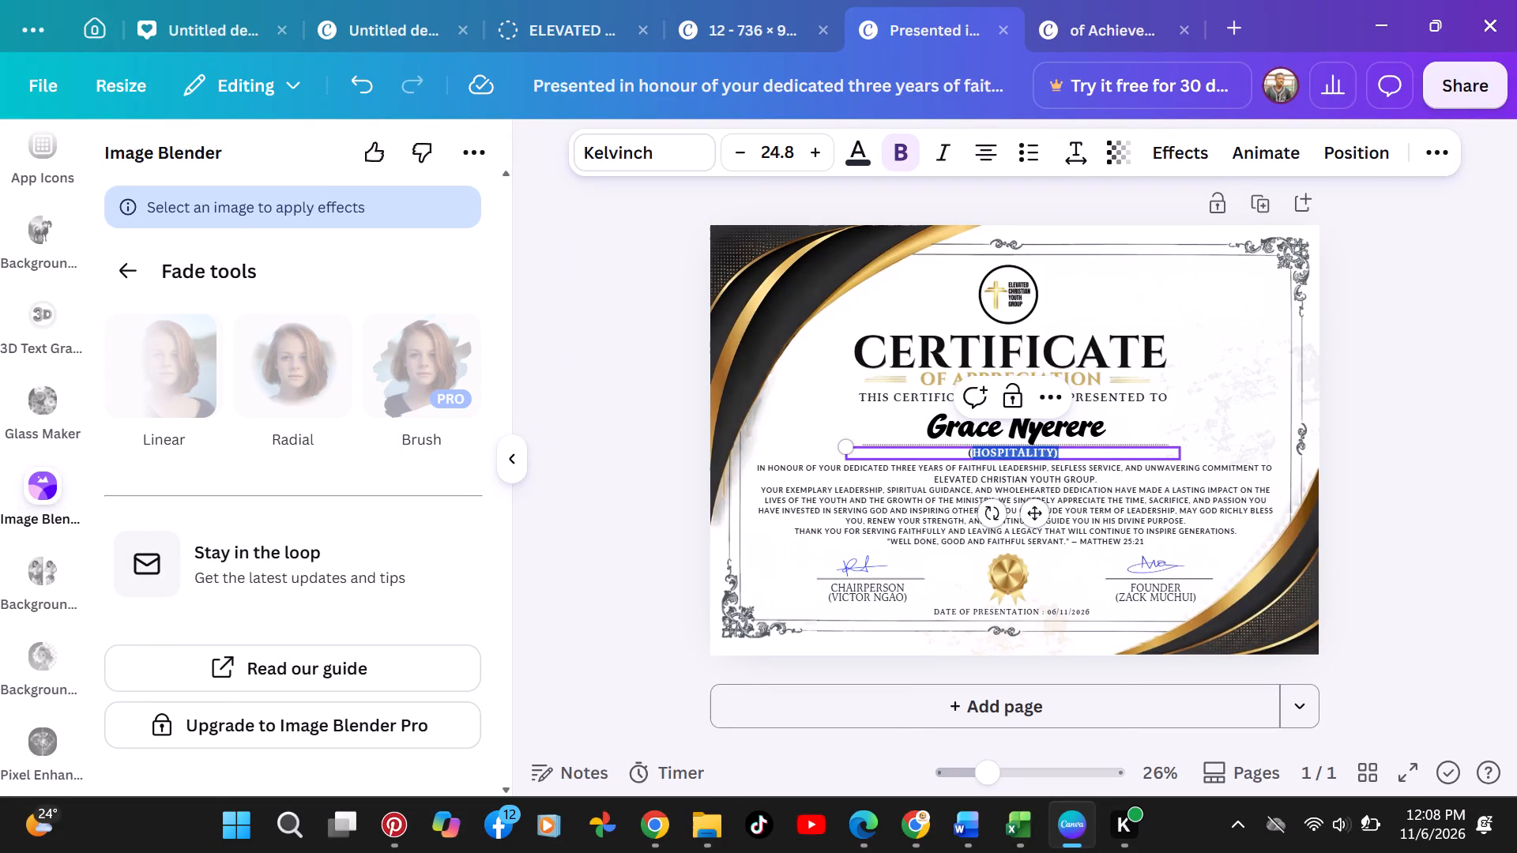
# Replace the role in brackets below the recipient's name on the certificate with the copied role MEMBER.
pyautogui.moveTo(1056, 449); pyautogui.dragTo(1052, 450)
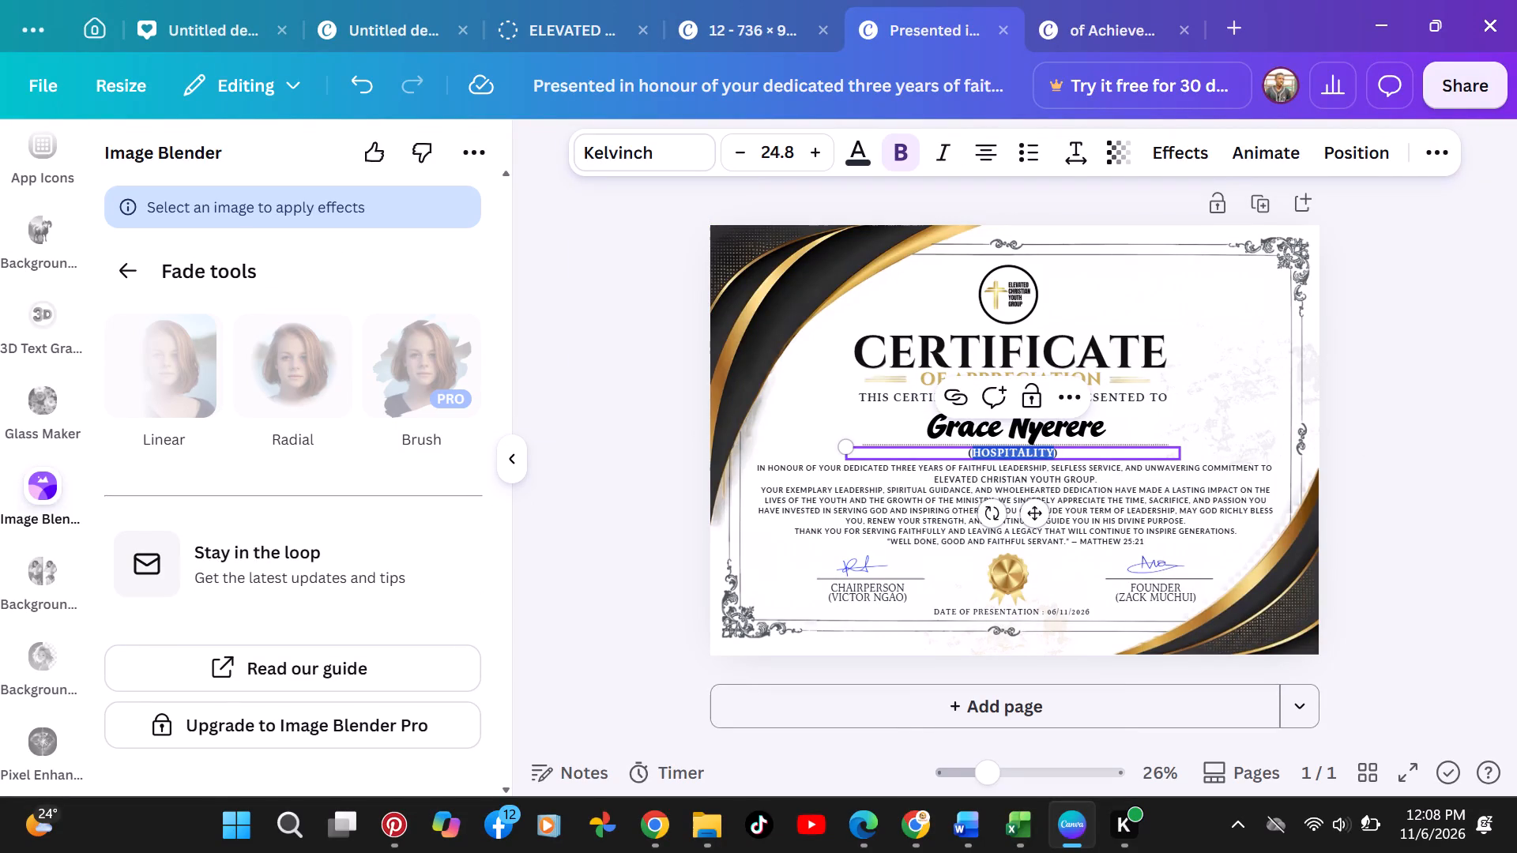
pyautogui.hotkey('ctrl', 'v')
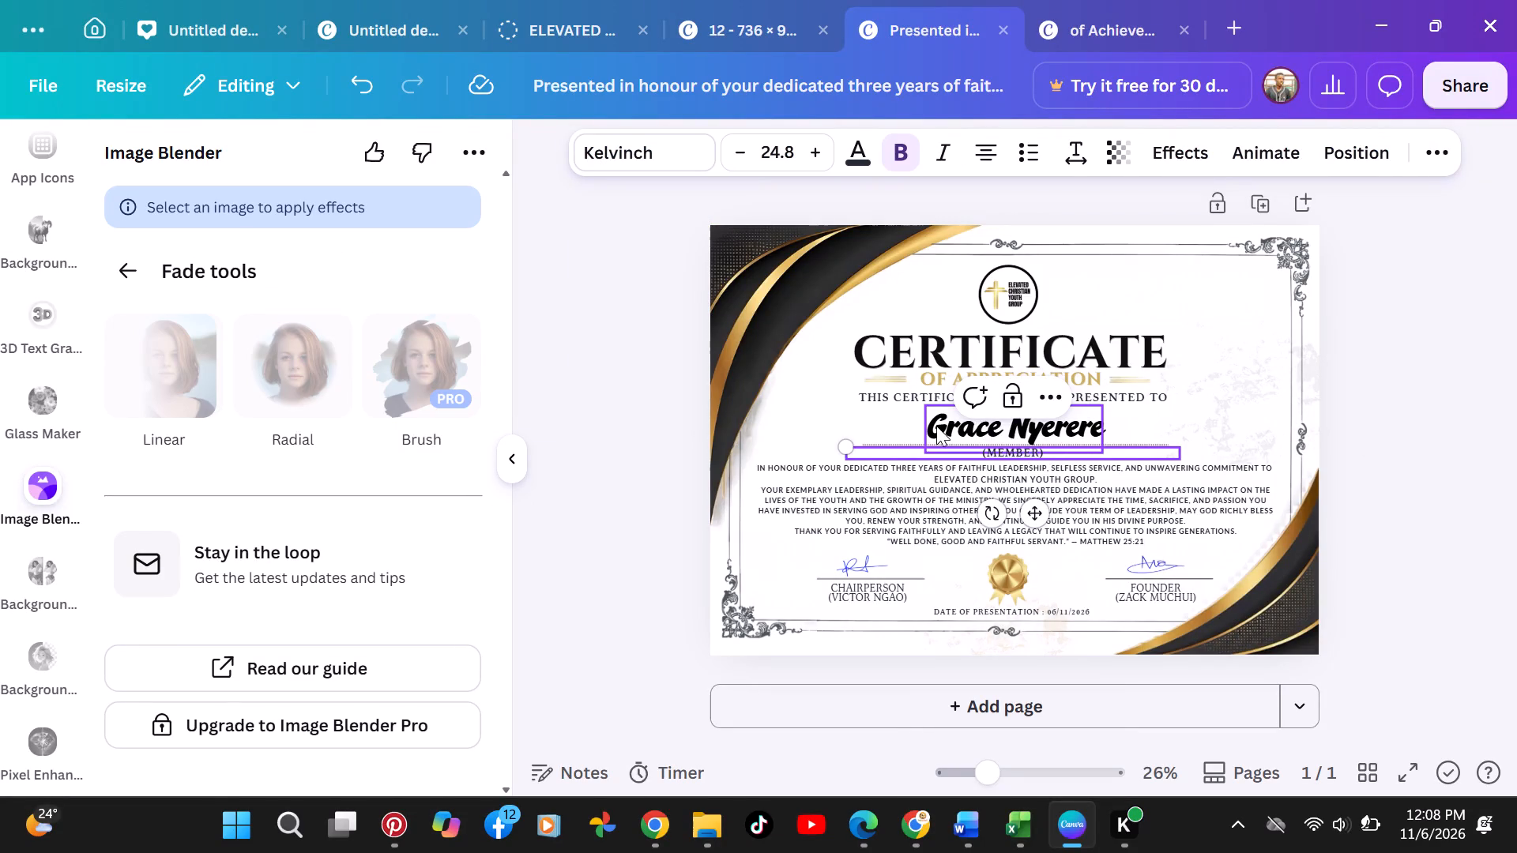
# Select the recipient's whole name in the text above the role on the certificate.
pyautogui.click(936, 426)
pyautogui.click(930, 423)
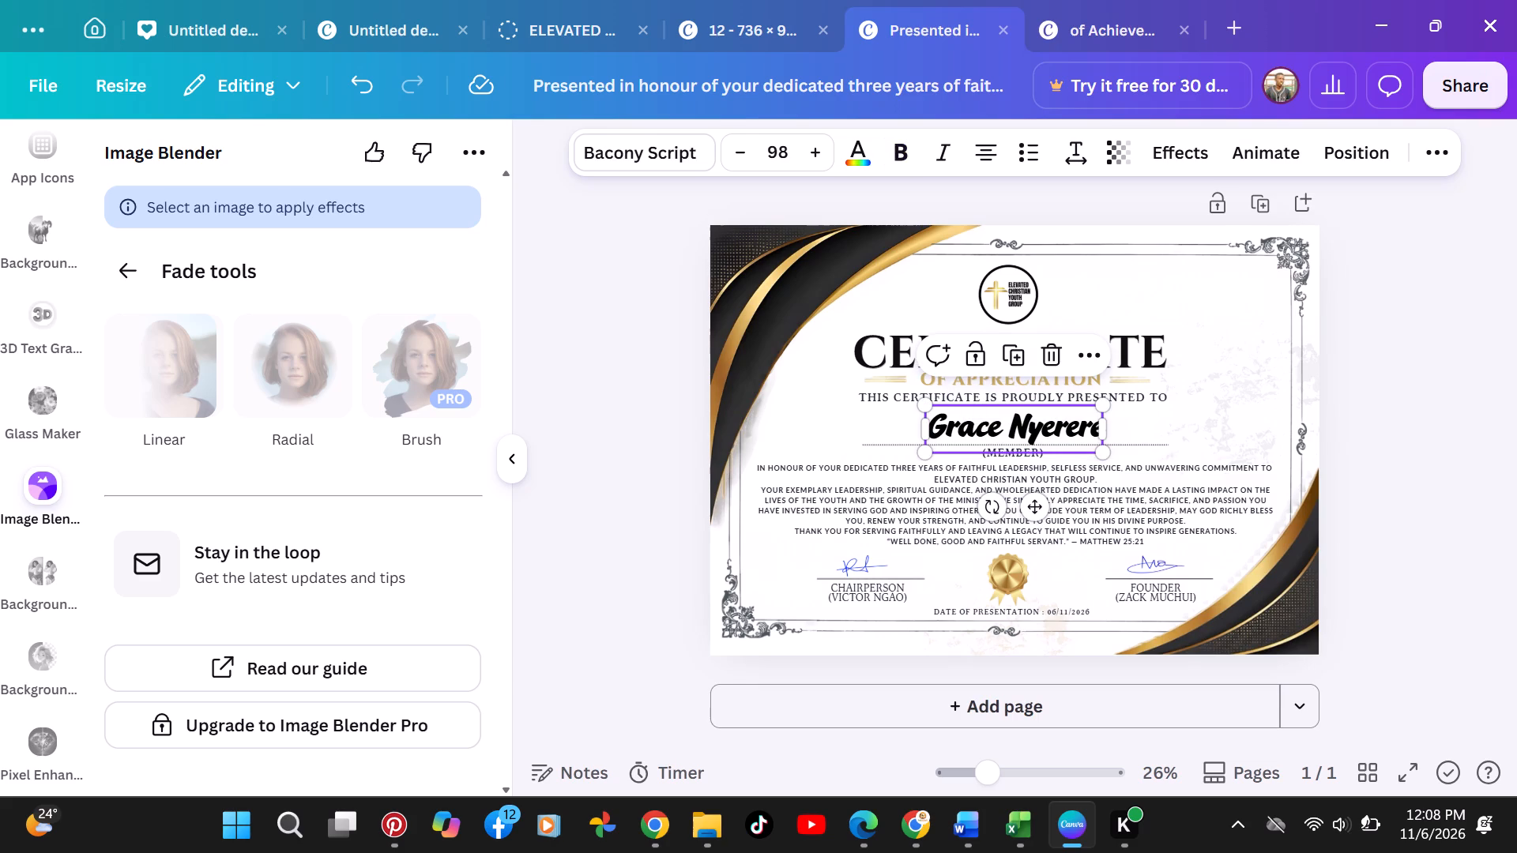
pyautogui.moveTo(930, 423); pyautogui.dragTo(1111, 430)
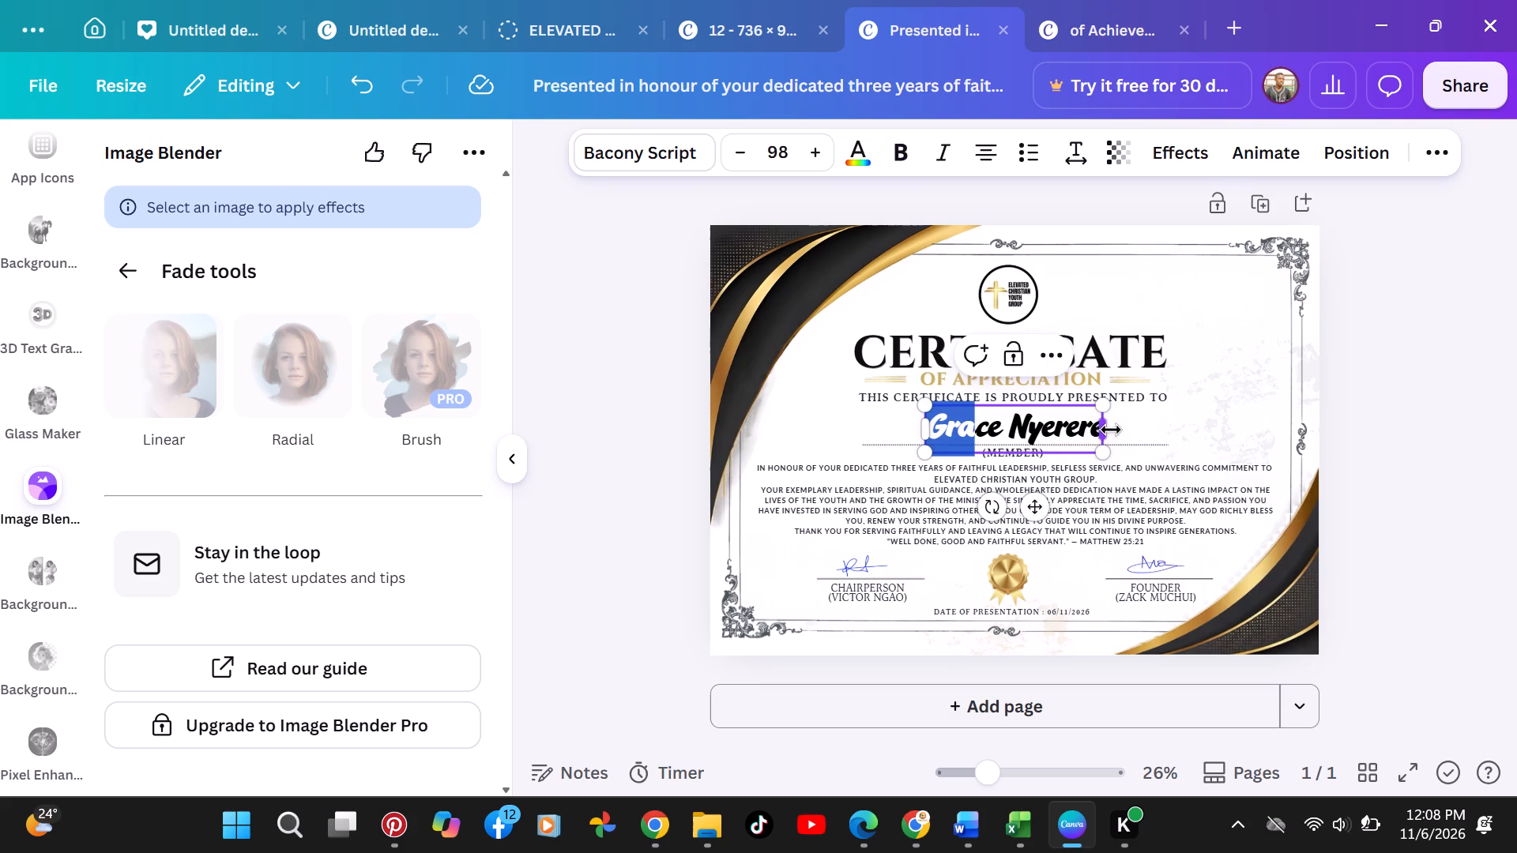
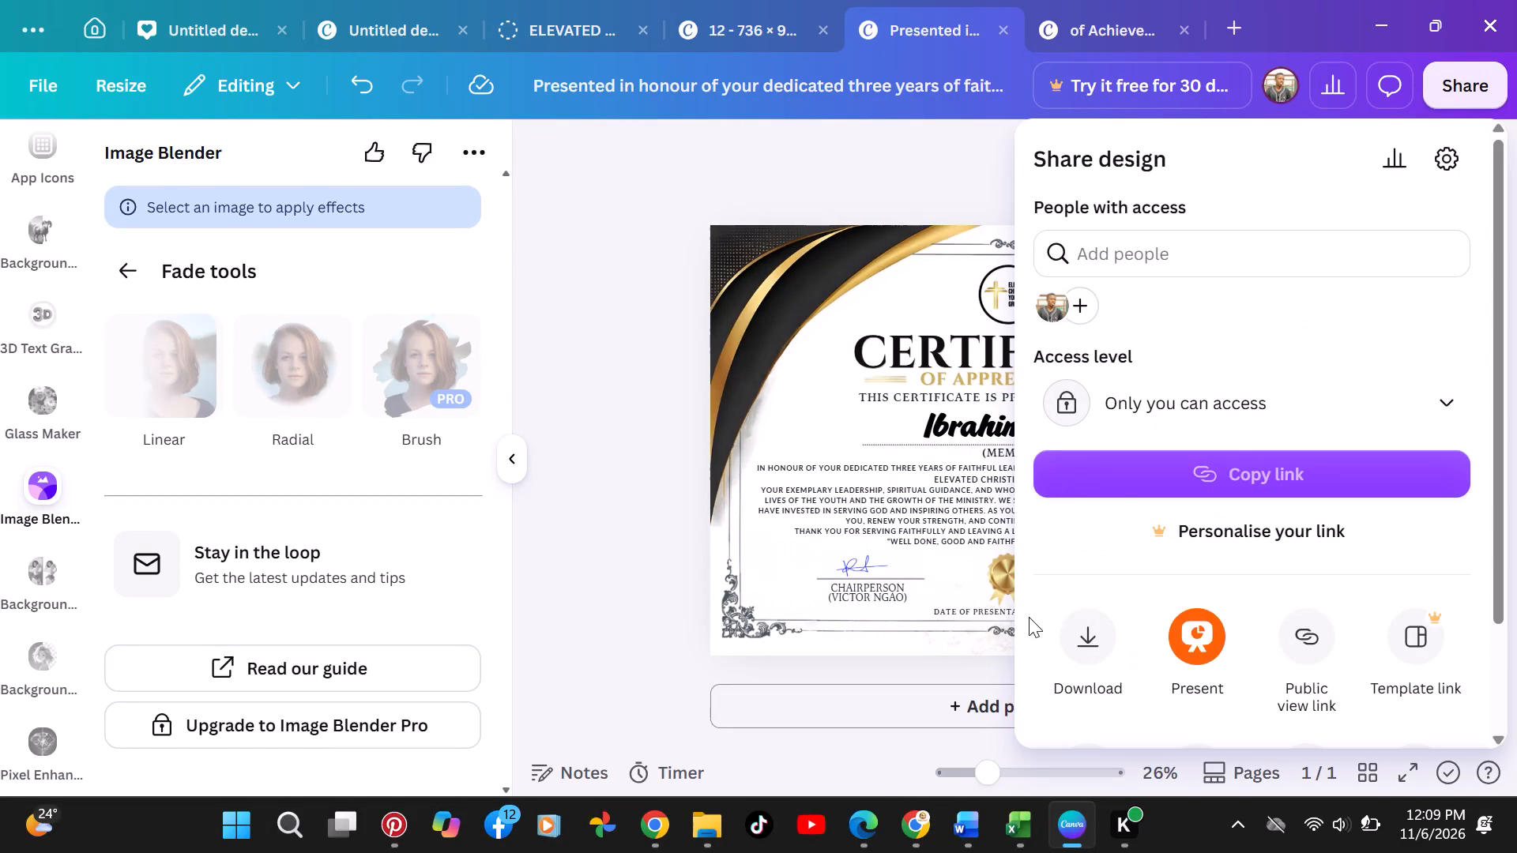
# Download the current member's certificate of appreciation as a PNG and dismiss its download notification.
pyautogui.click(1067, 653)
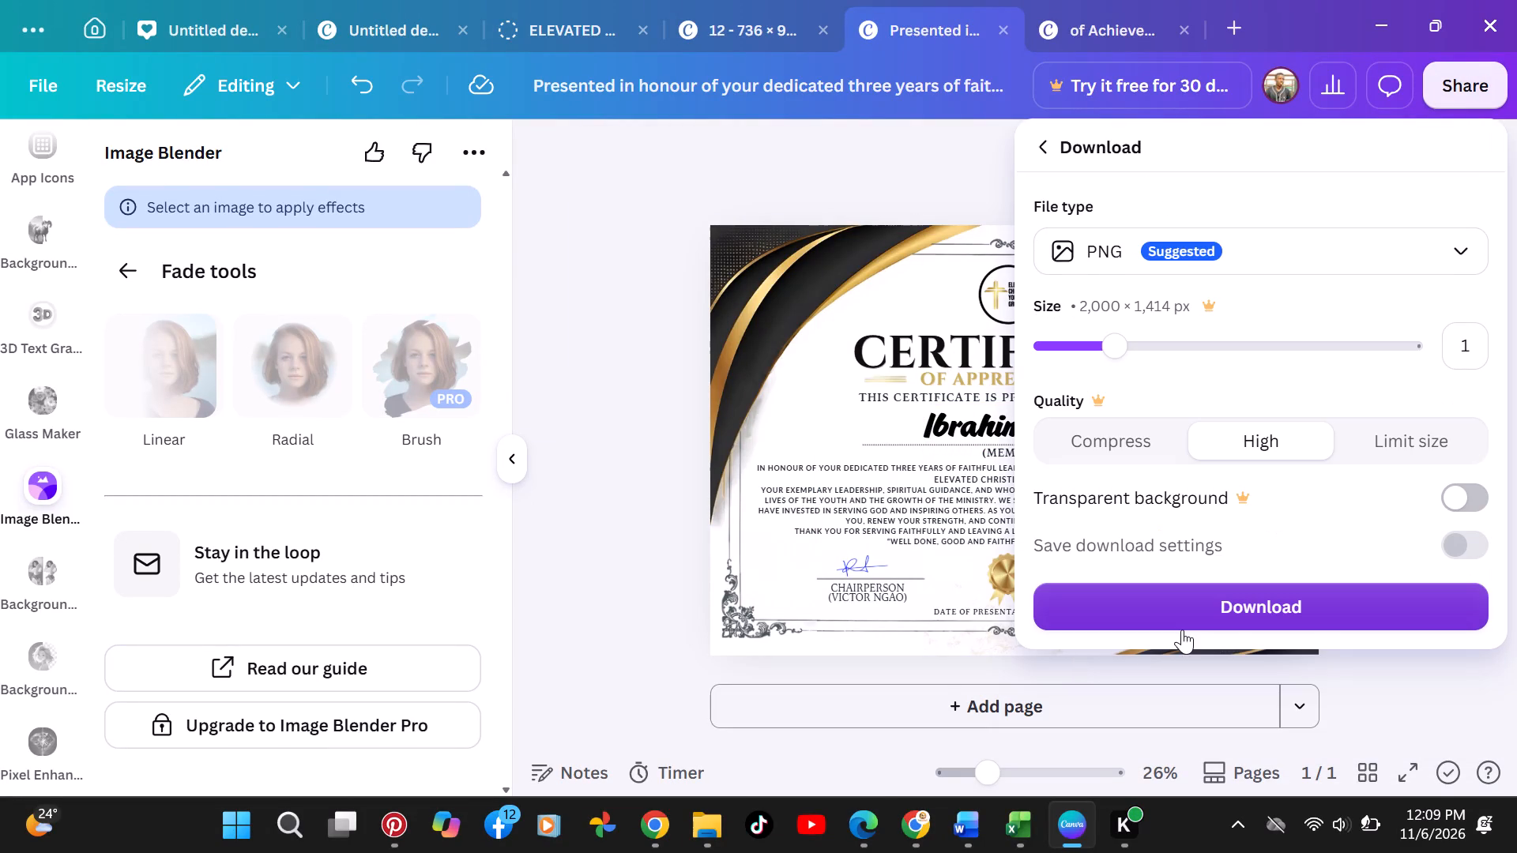
pyautogui.click(1184, 610)
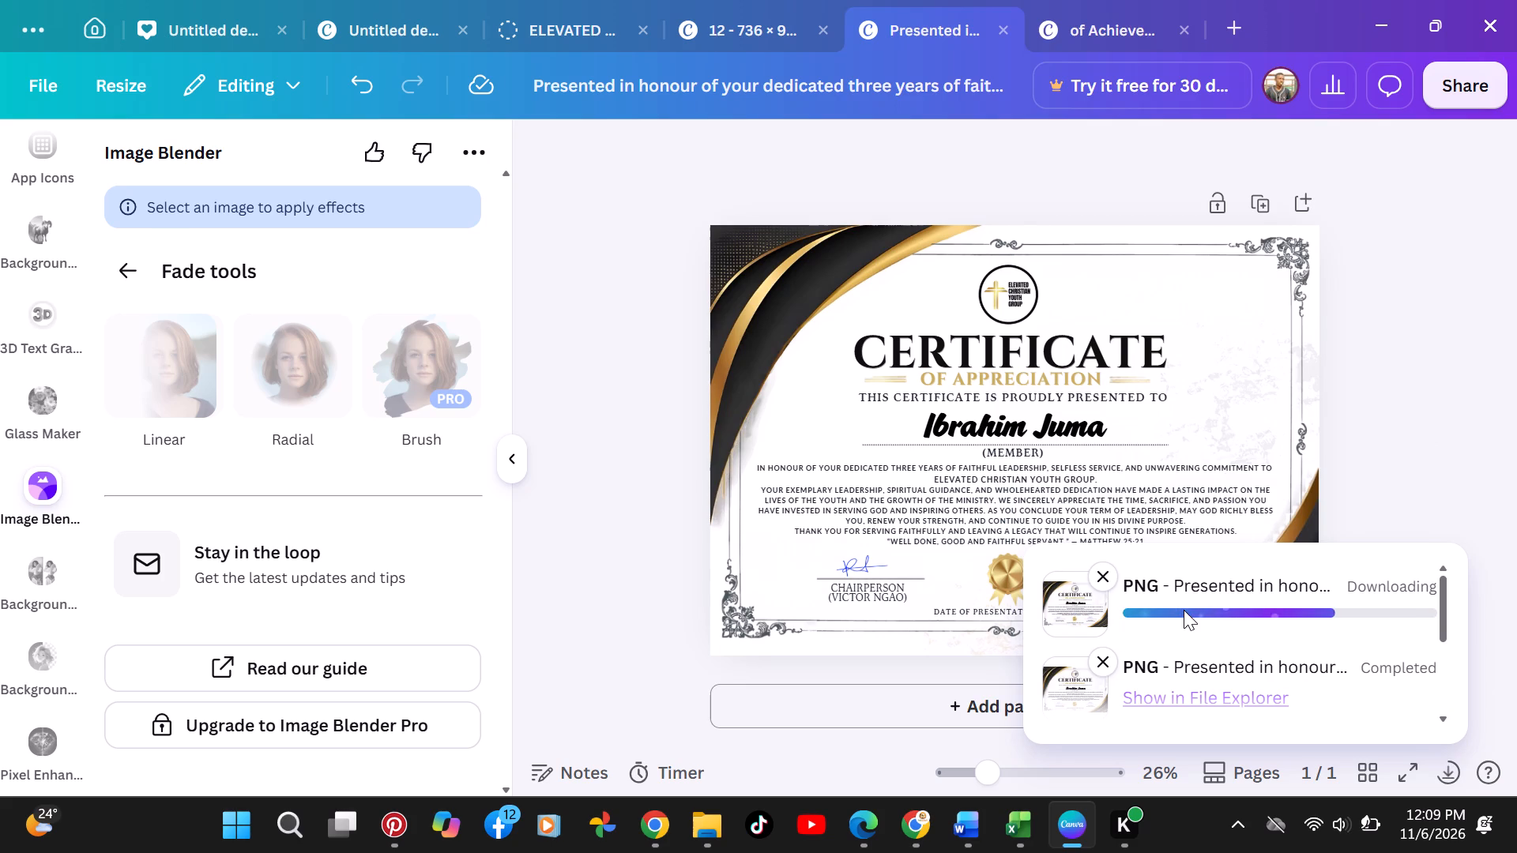
pyautogui.click(559, 511)
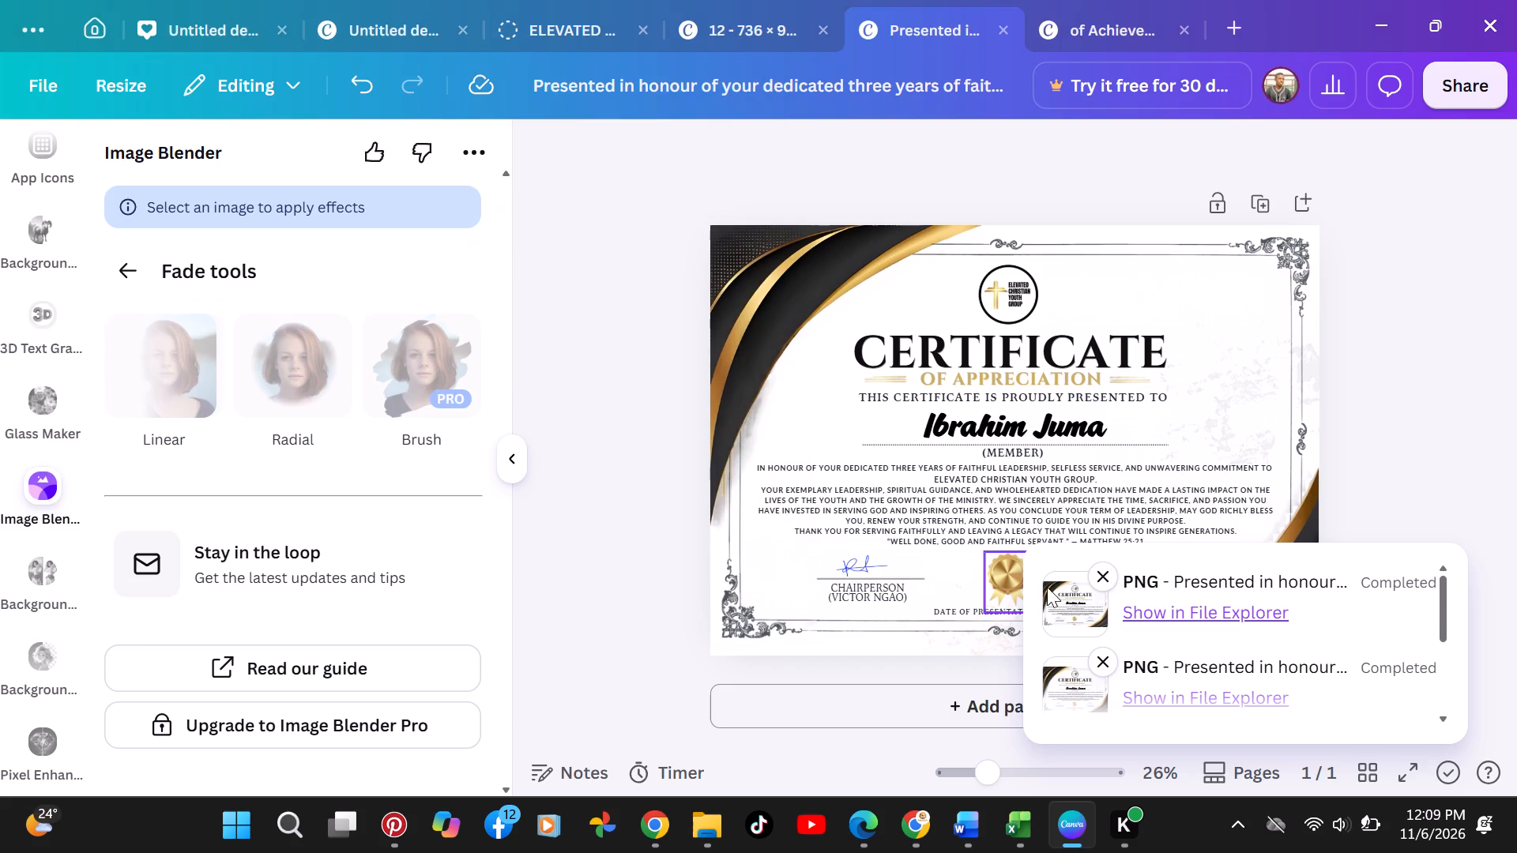
pyautogui.click(1108, 573)
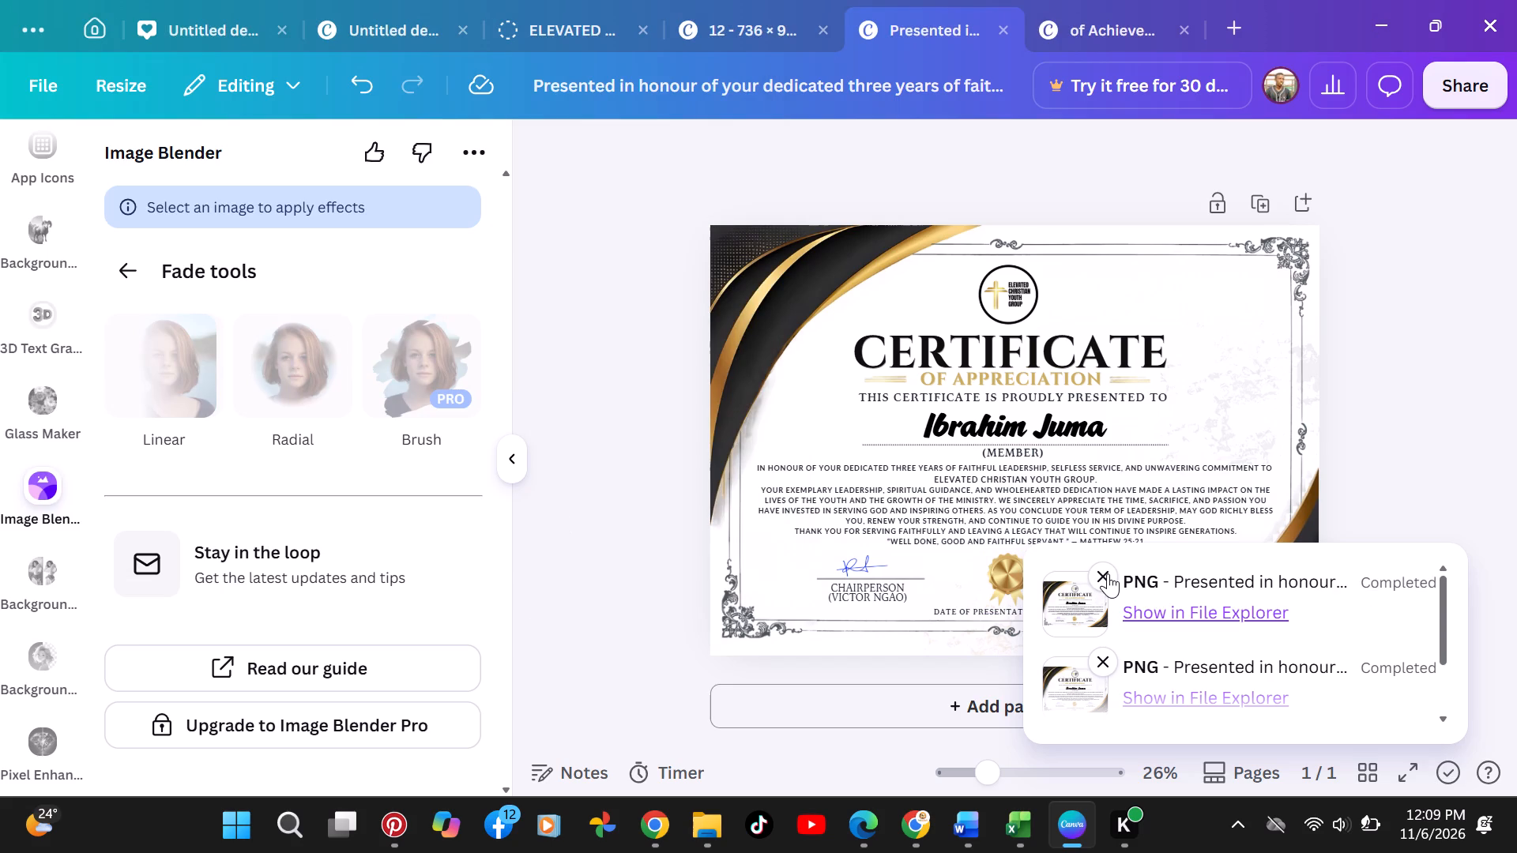
# Open the download settings again for the same member's certificate.
pyautogui.click(1451, 98)
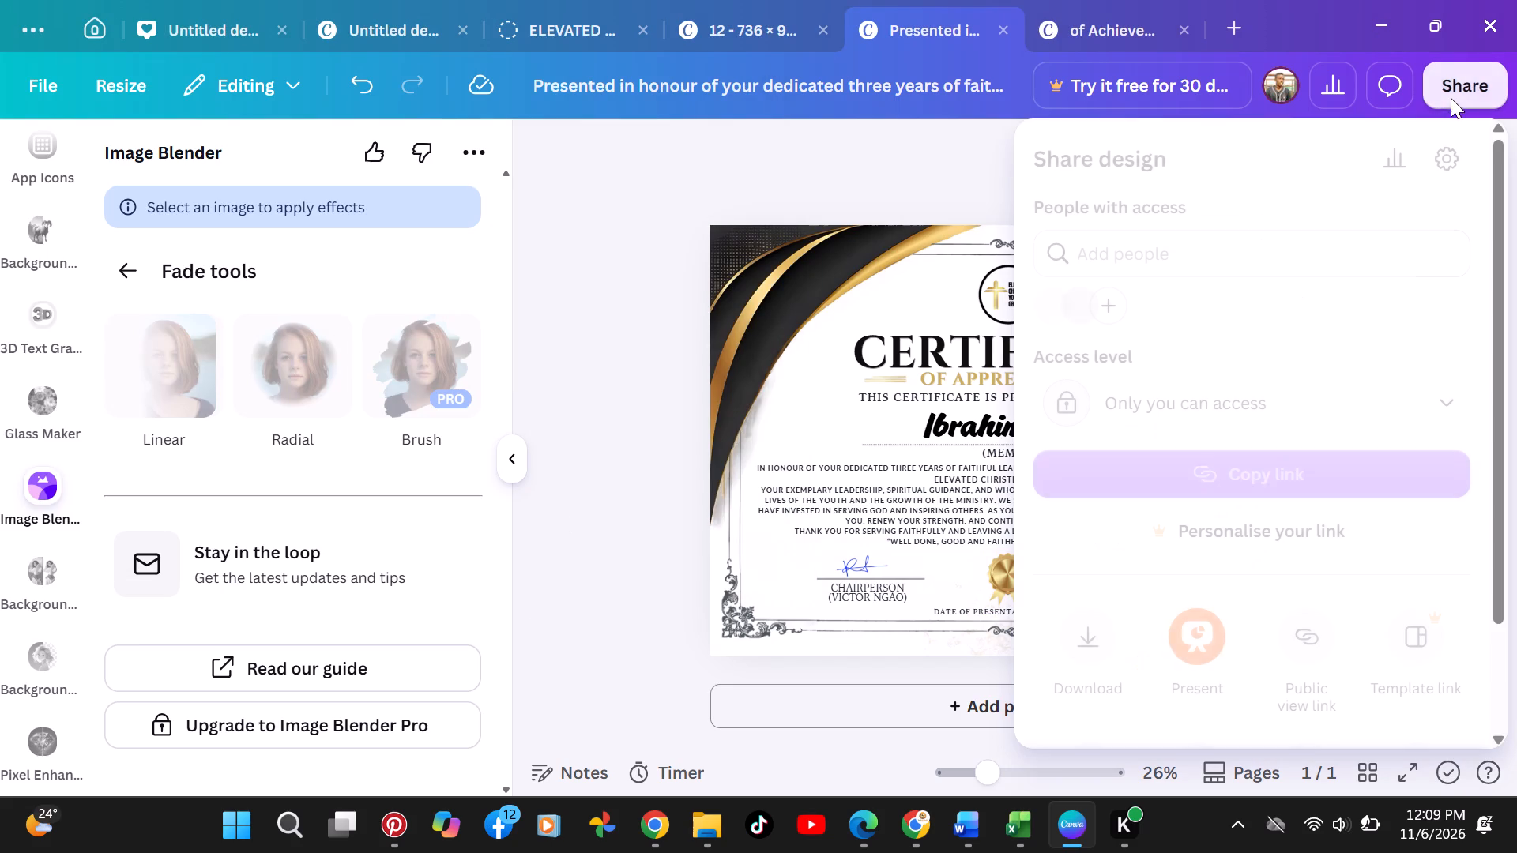
pyautogui.click(1090, 622)
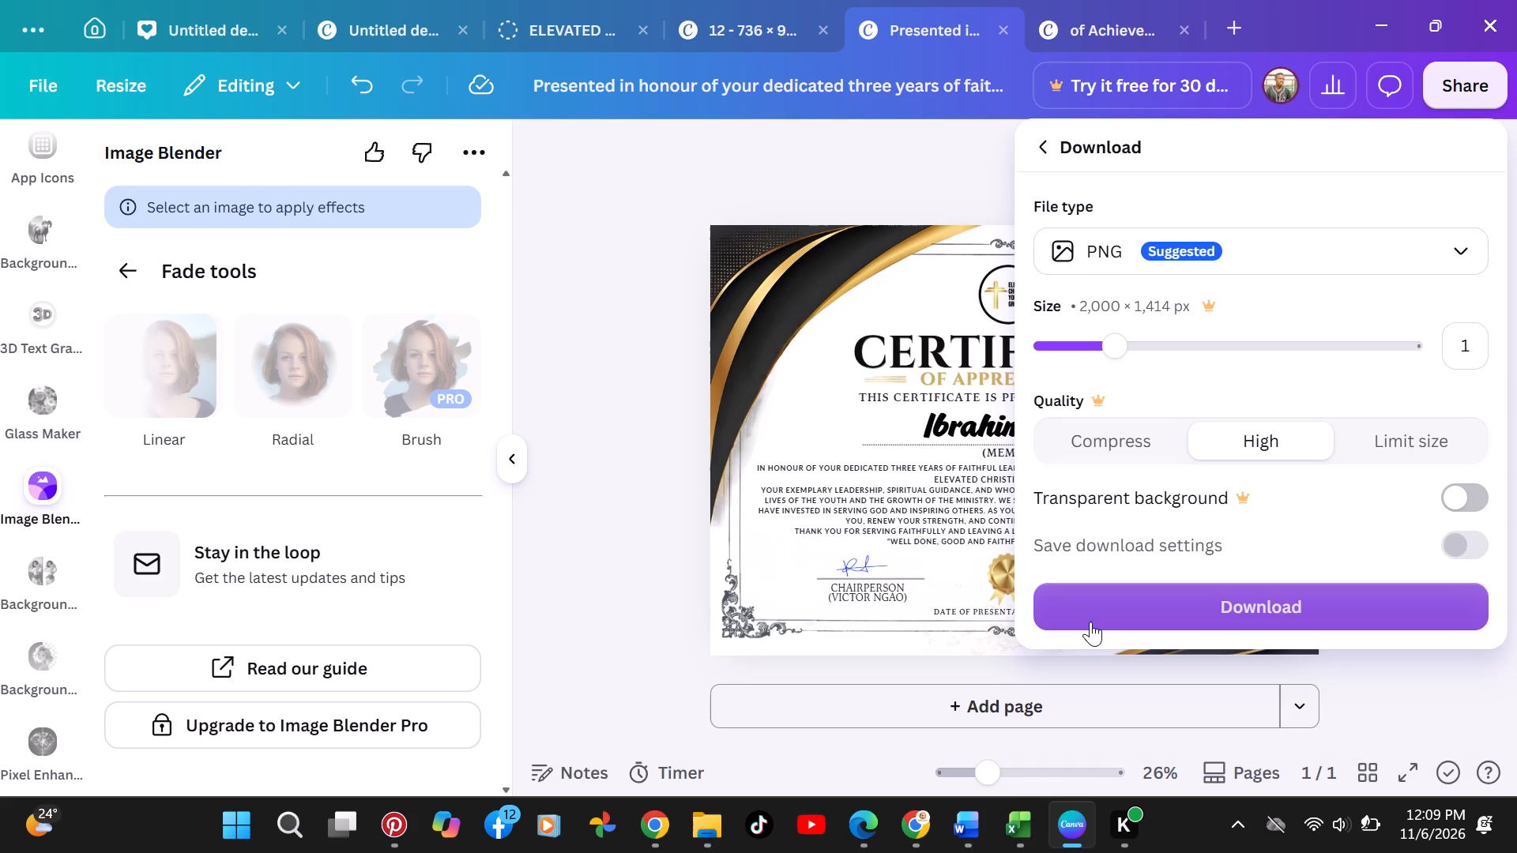
# Download the certificate as a PNG and save it in Downloads, named with the copied recipient's name.
pyautogui.click(1090, 622)
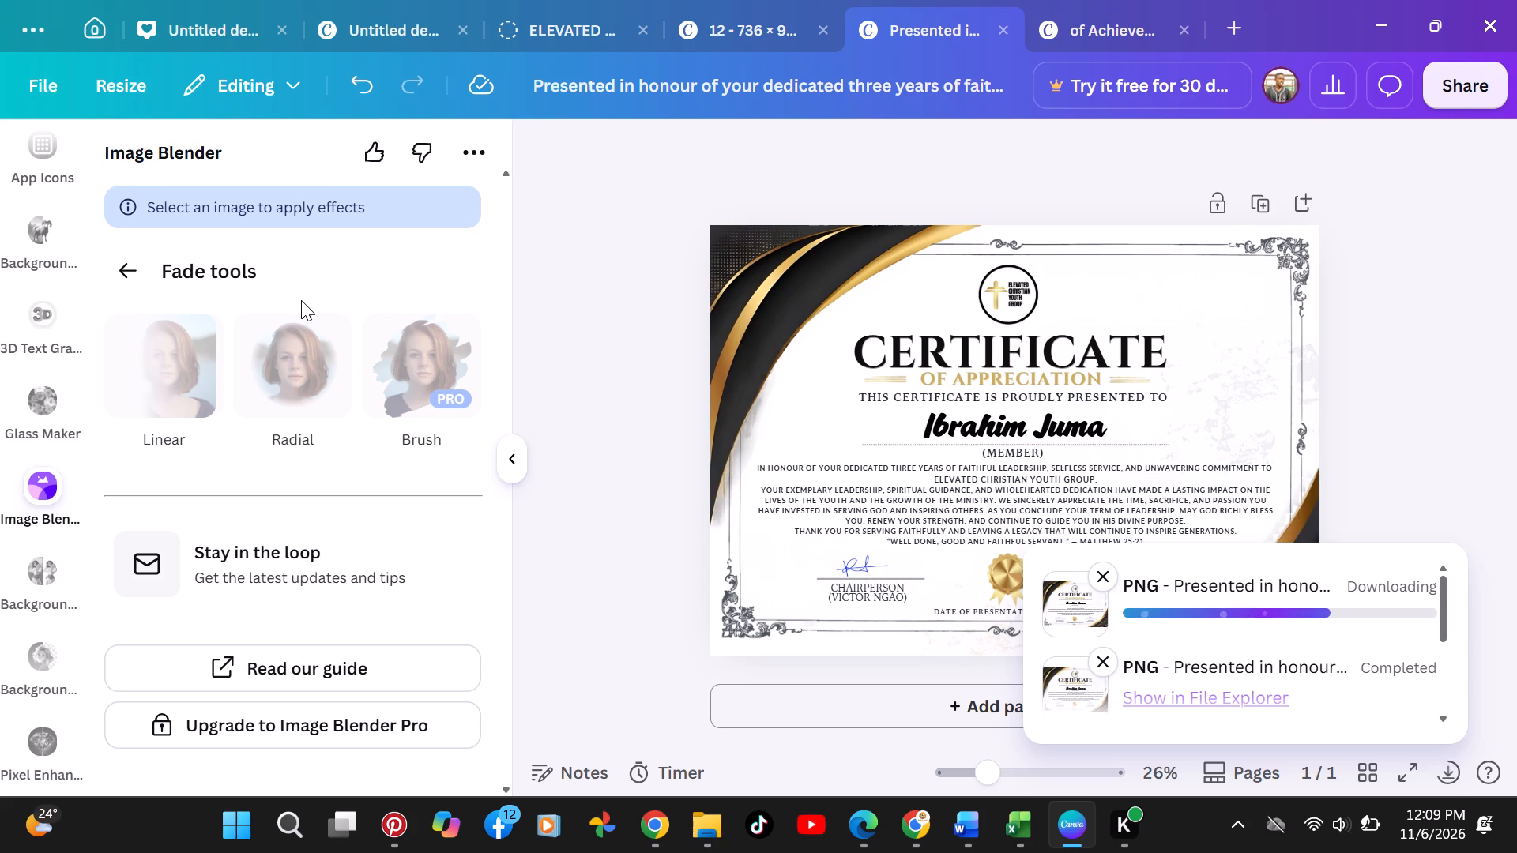
pyautogui.hotkey('ctrl', 'v')
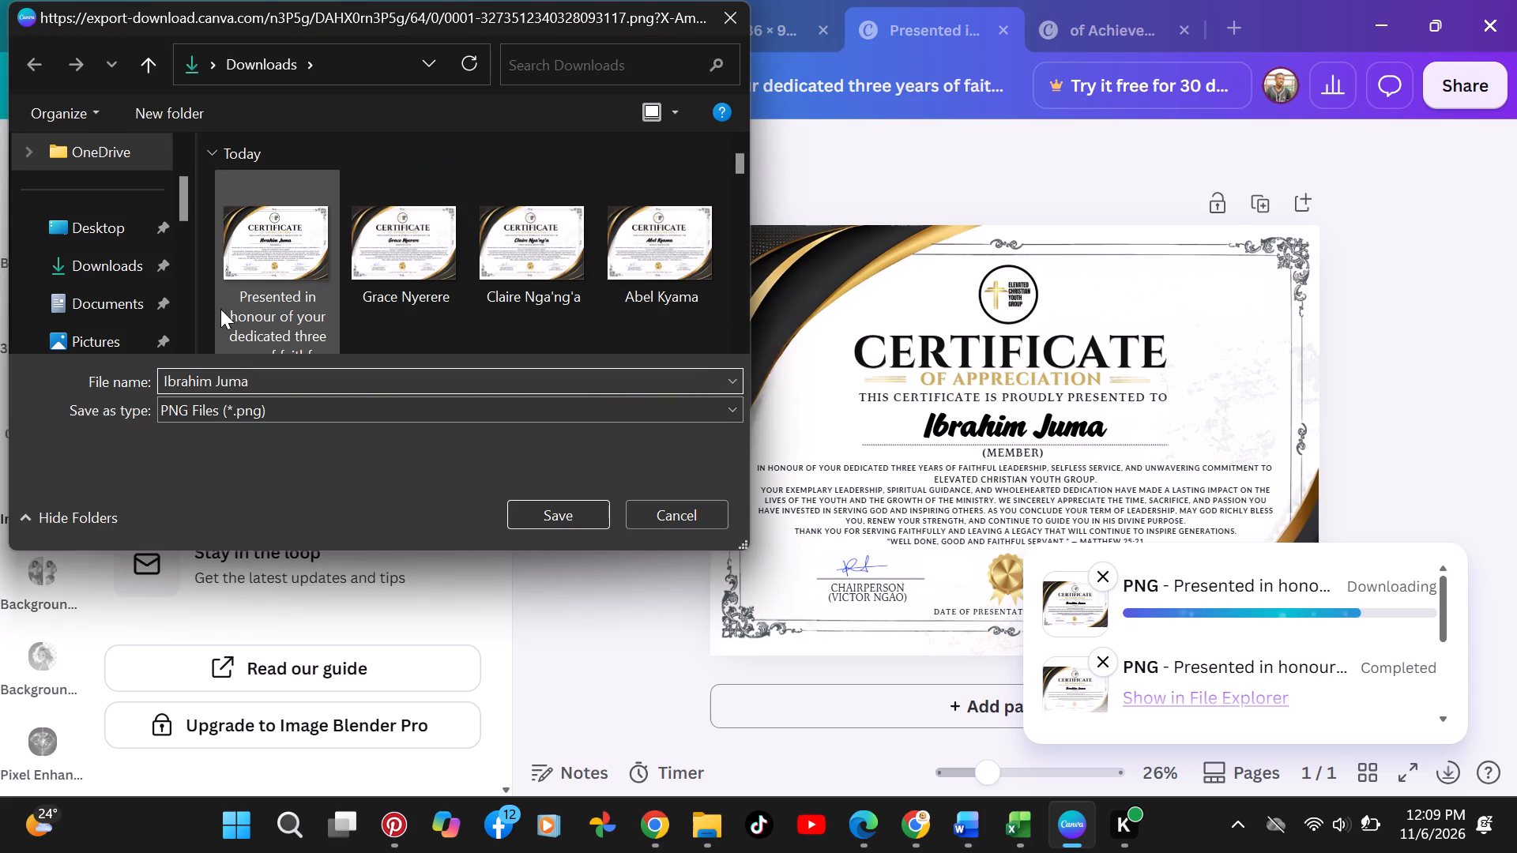
pyautogui.click(534, 518)
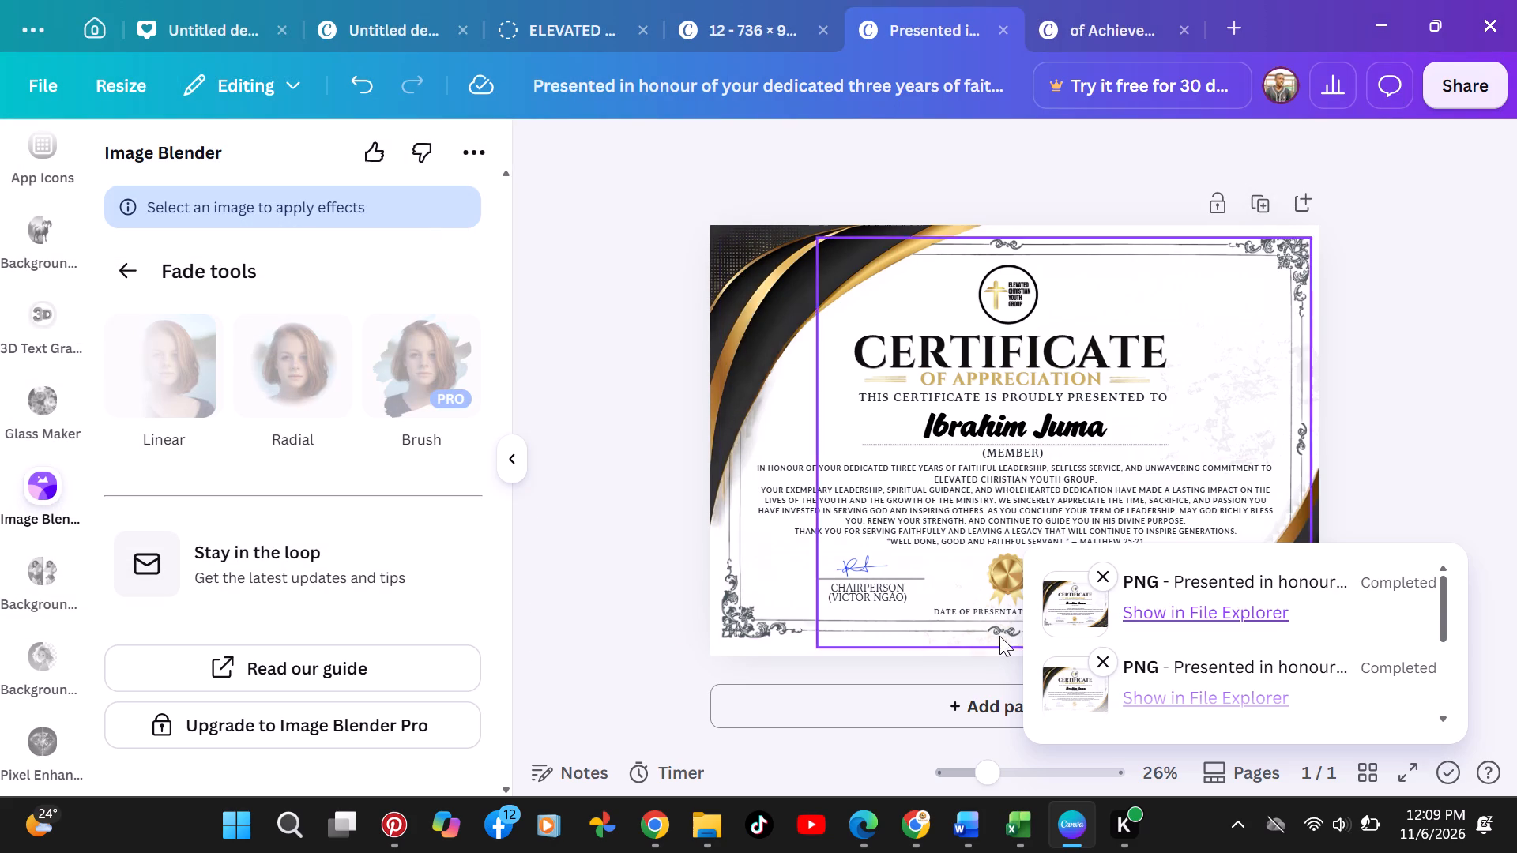
# In File Explorer, delete the duplicate certificate file whose name begins "Presented in honour of your dedicated three years" from Downloads, and return to the design.
pyautogui.click(712, 825)
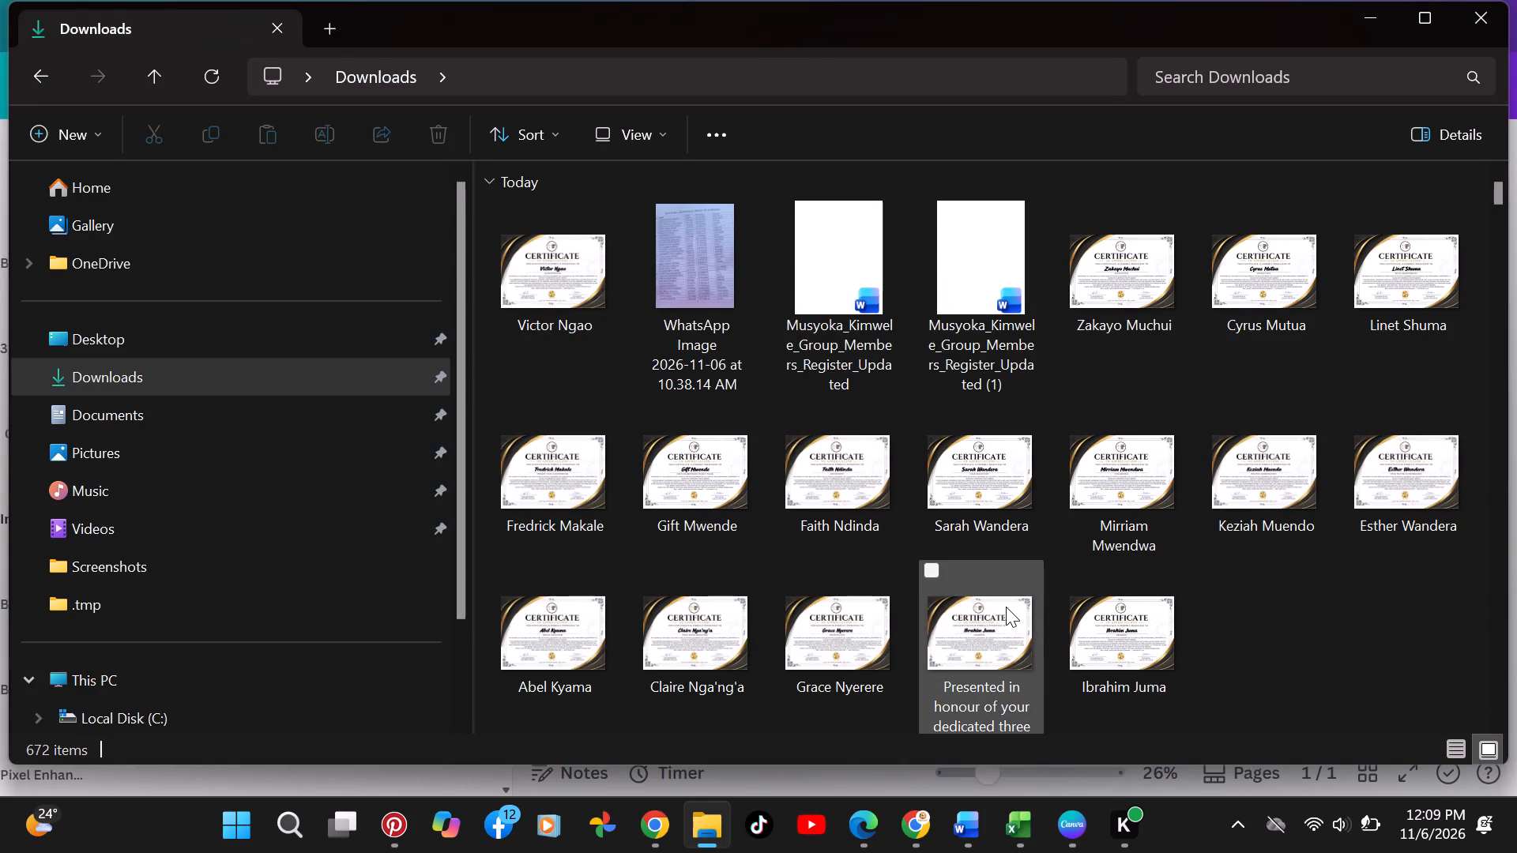
pyautogui.click(935, 565)
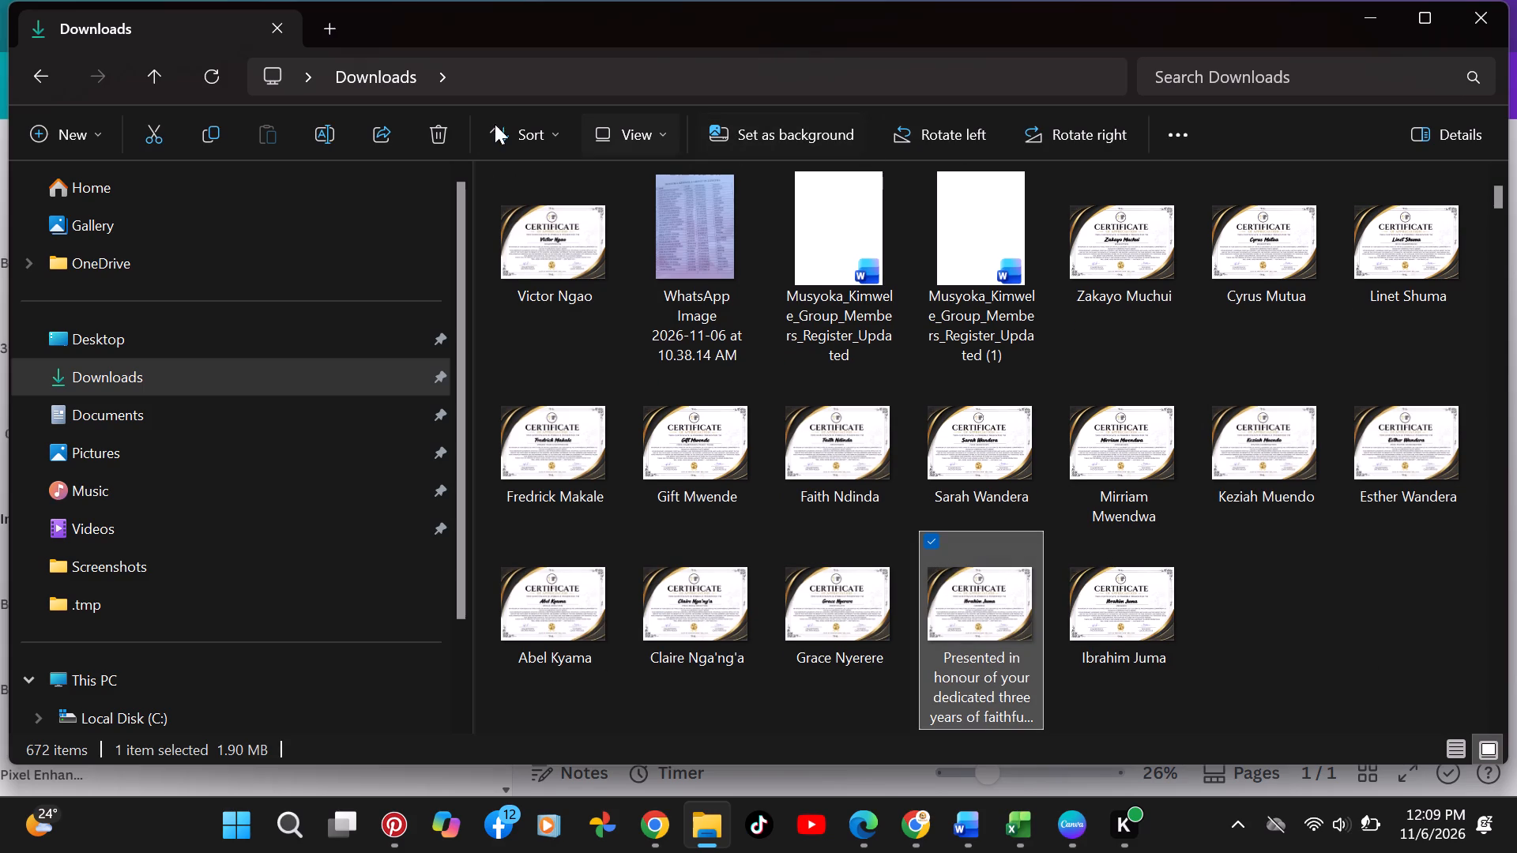
pyautogui.click(442, 122)
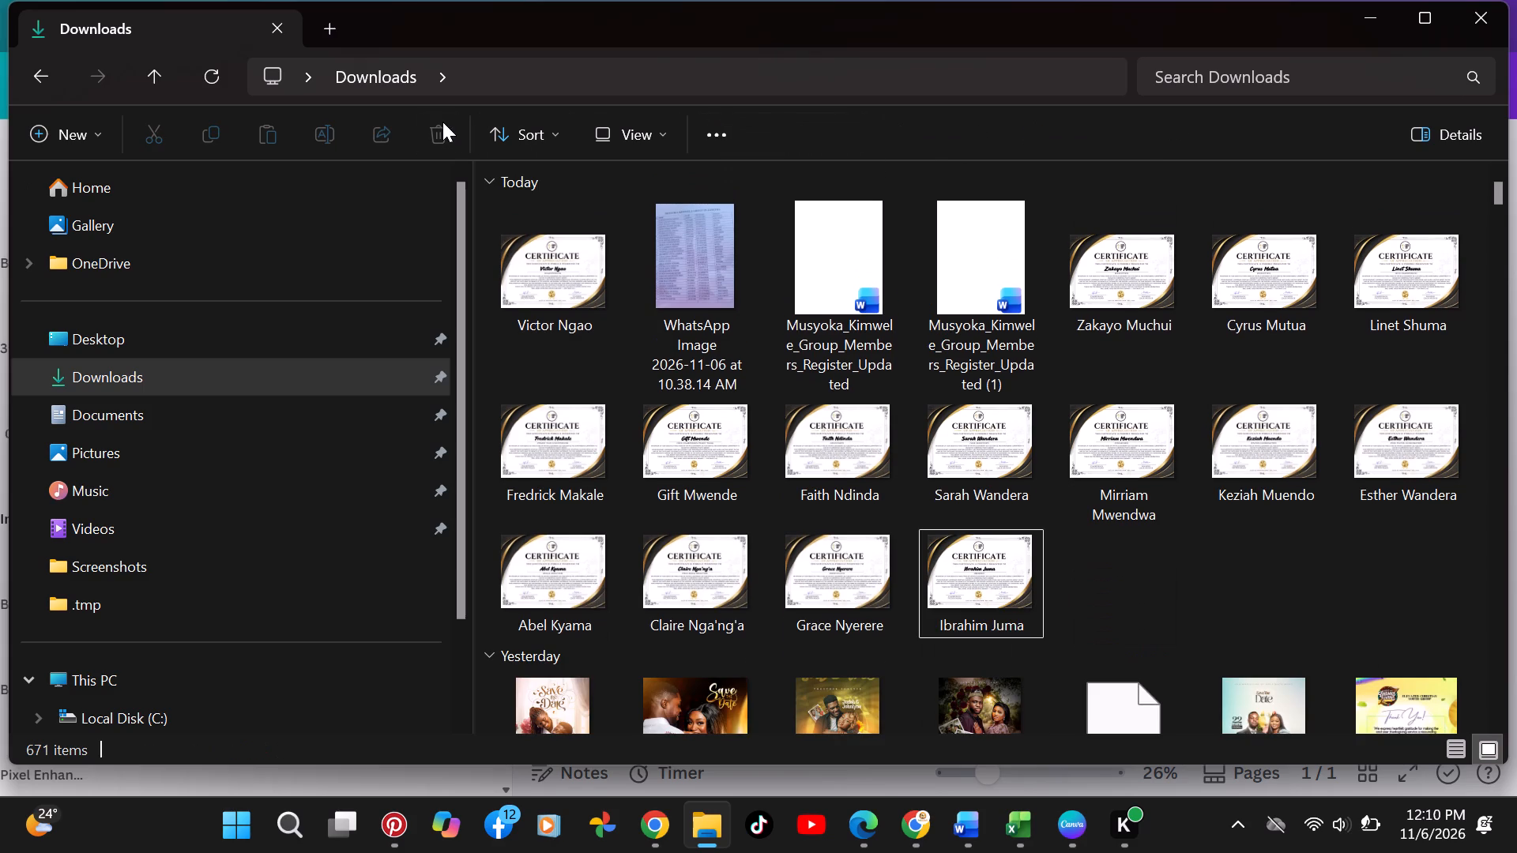
pyautogui.click(1387, 23)
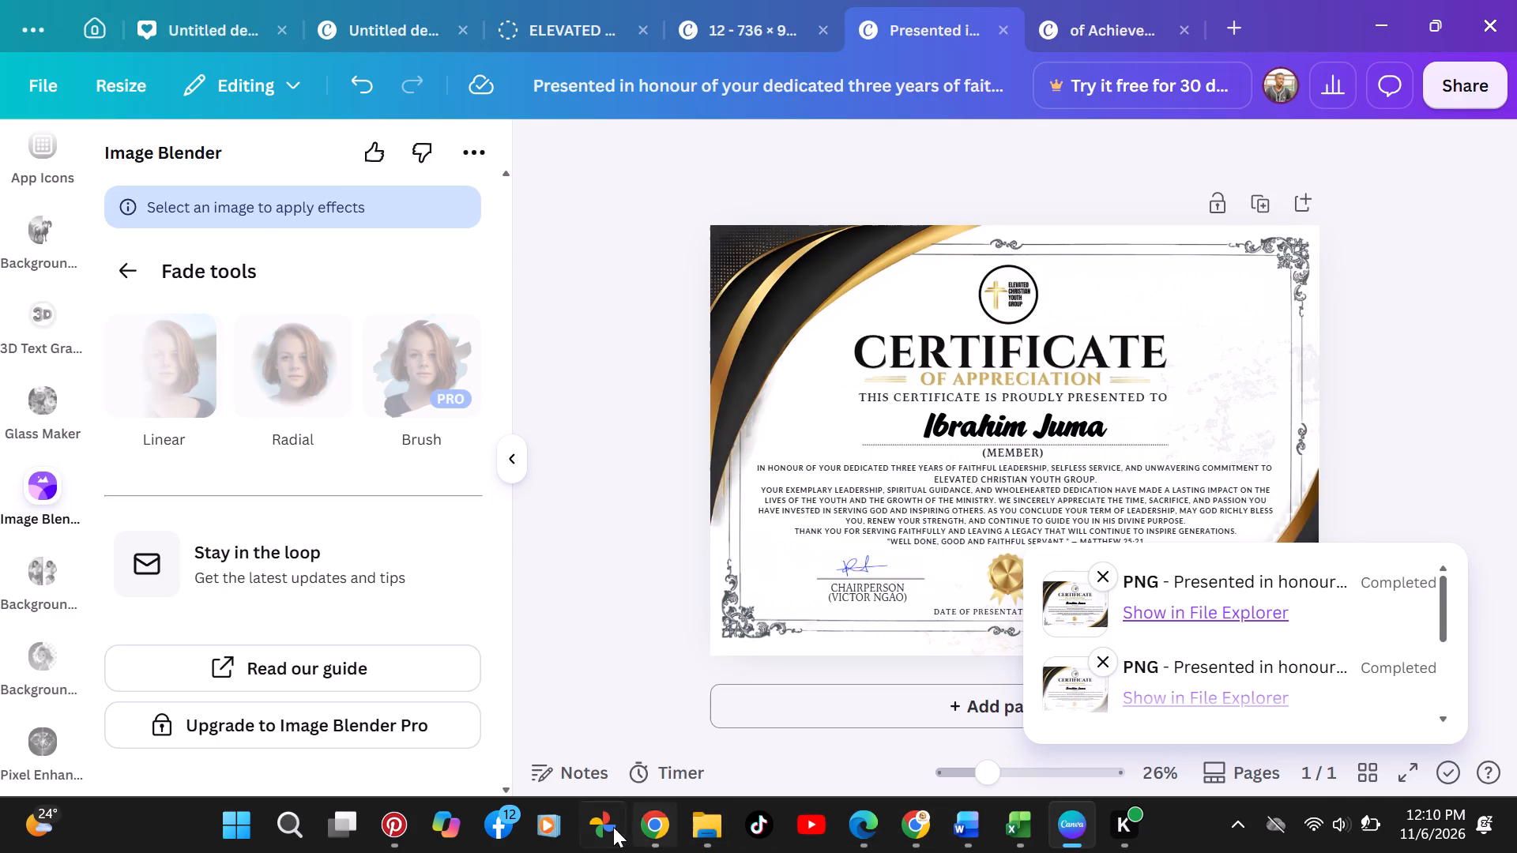